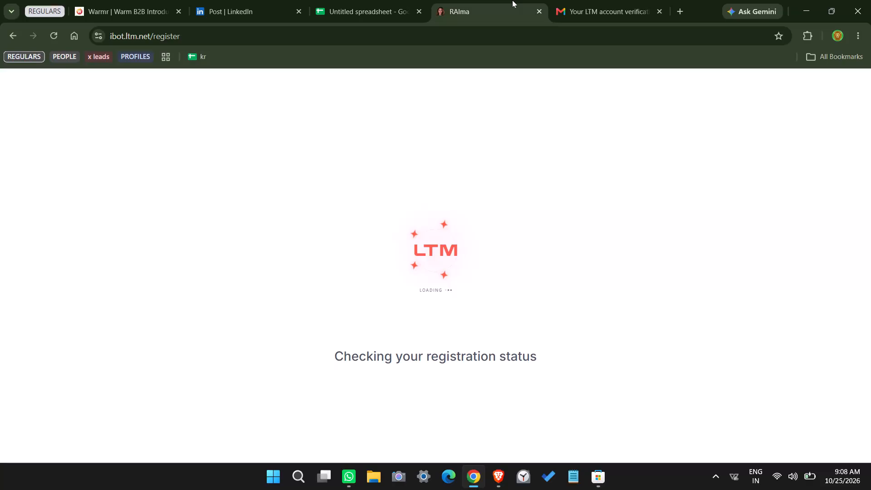
Agree to the AI Interview Notice and Consent and continue to the Candidate Details stage of the registration.
{"action": "scroll", "coordinate": [312, 319], "scroll_direction": "down", "scroll_amount": 5}
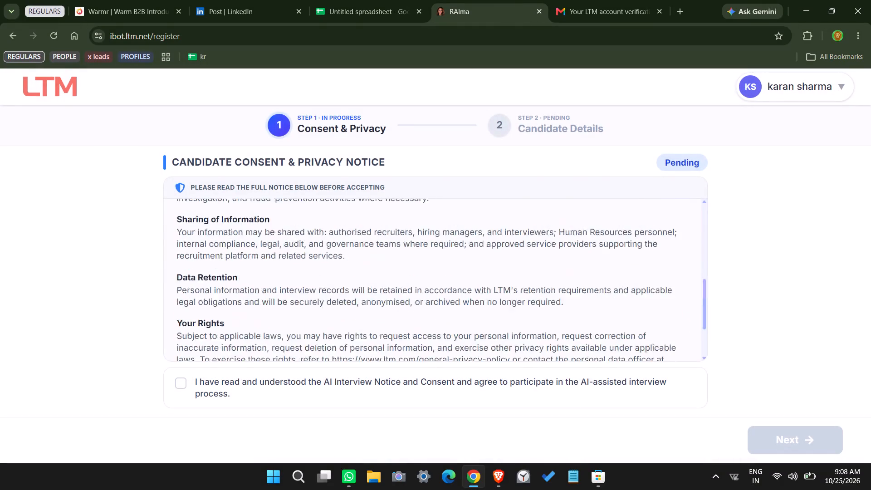
{"action": "left_click", "coordinate": [178, 386]}
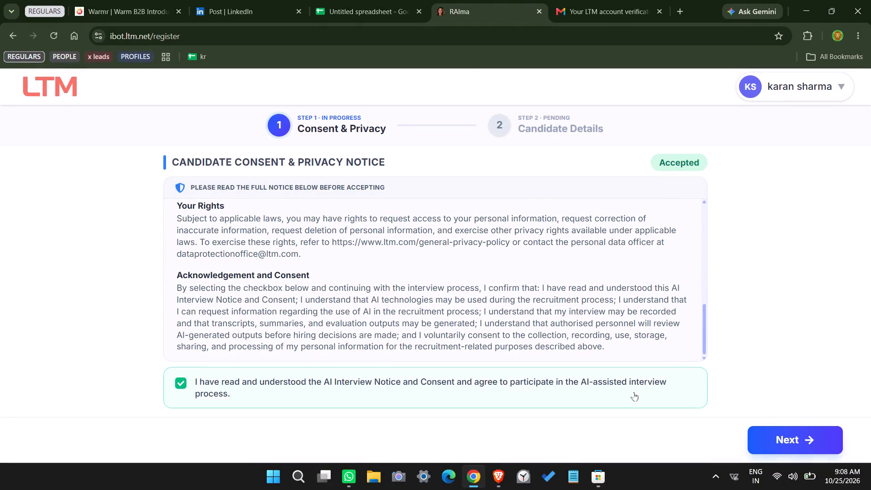
{"action": "left_click", "coordinate": [788, 439]}
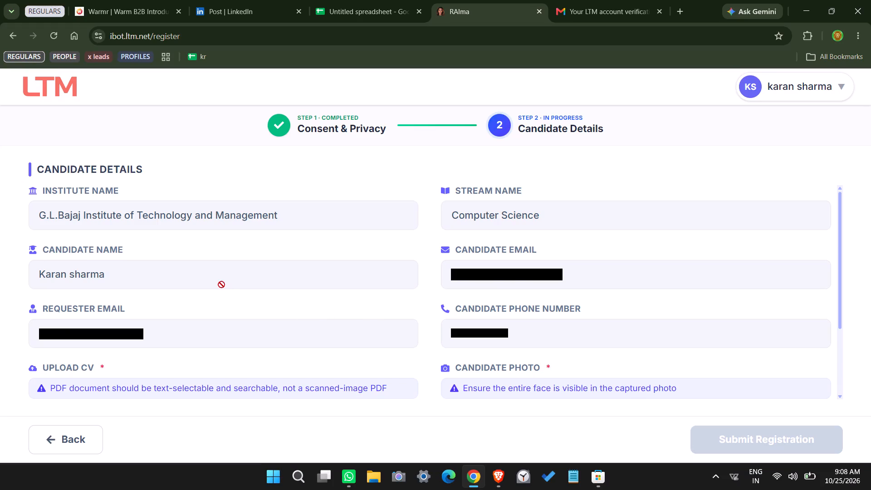
Check the CV upload section of the form, switch to File Explorer and open the candidate's resume PDF from Downloads.
{"action": "scroll", "coordinate": [512, 314], "scroll_direction": "down", "scroll_amount": 1}
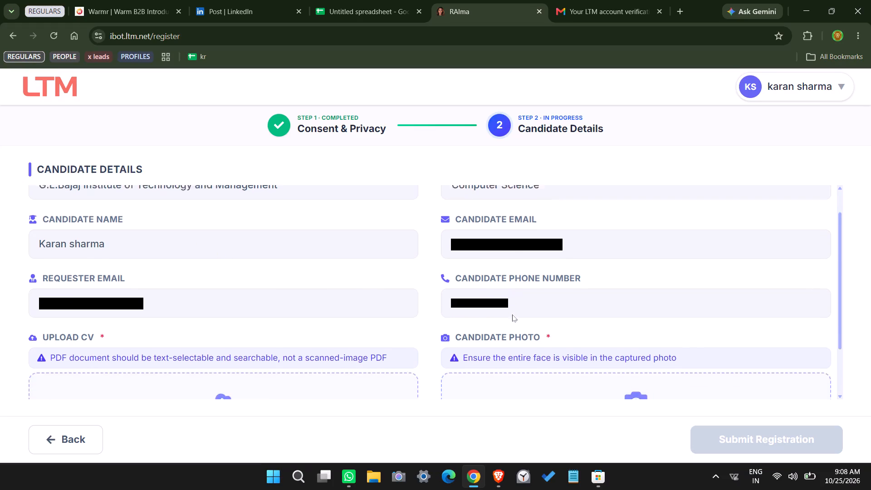
{"action": "scroll", "coordinate": [512, 314], "scroll_direction": "down", "scroll_amount": 4}
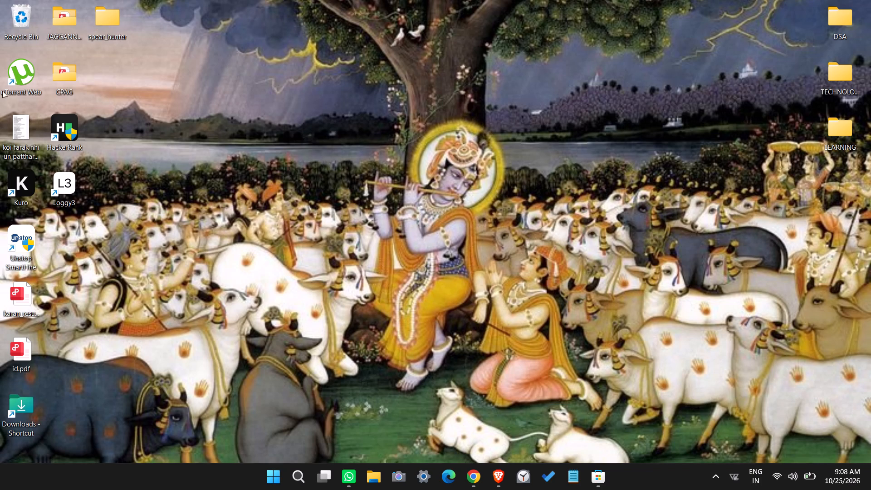
{"action": "left_click", "coordinate": [104, 27]}
{"action": "left_click", "coordinate": [372, 470]}
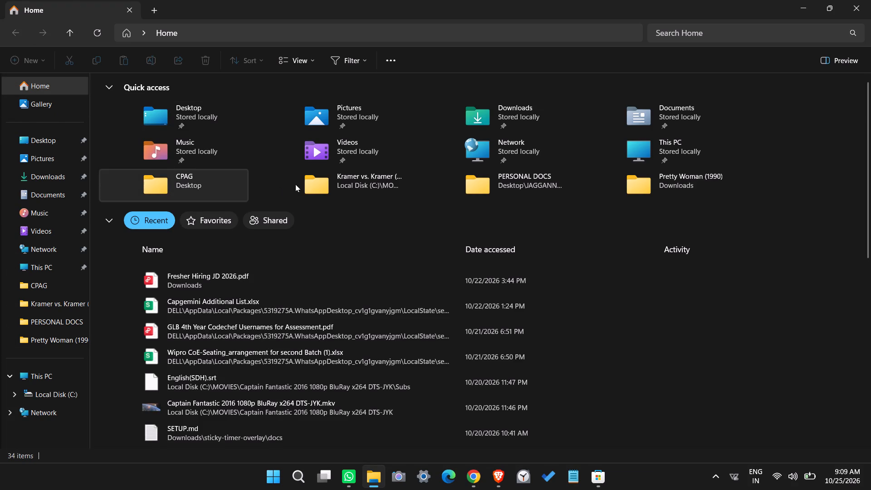
{"action": "left_click", "coordinate": [870, 0]}
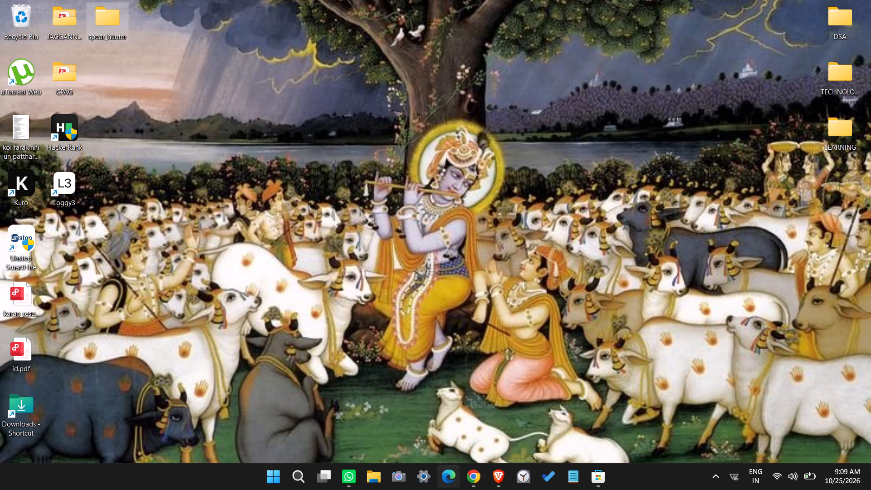
{"action": "left_click", "coordinate": [379, 479]}
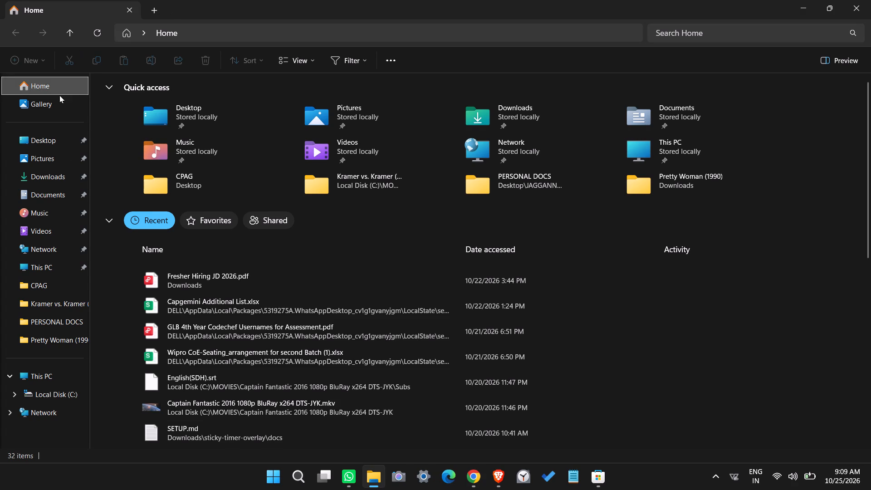
{"action": "left_click", "coordinate": [30, 189]}
{"action": "left_click", "coordinate": [35, 185]}
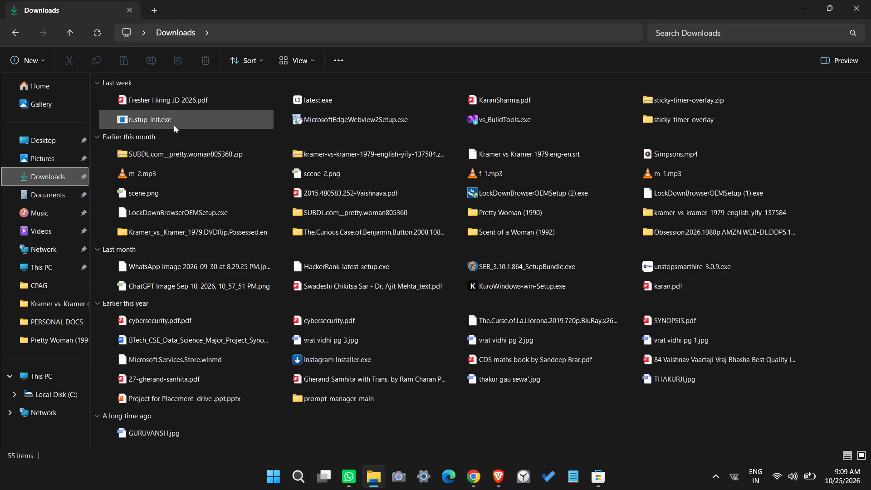
{"action": "left_click", "coordinate": [195, 108]}
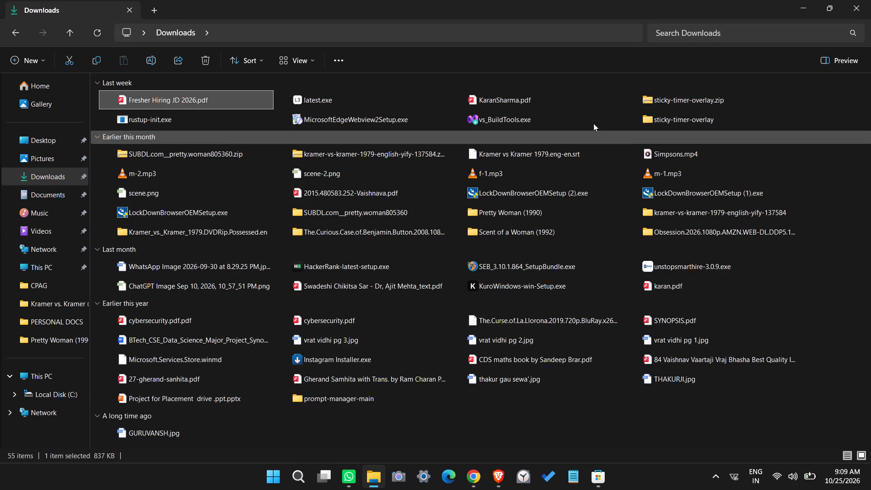
{"action": "double_click", "coordinate": [557, 100]}
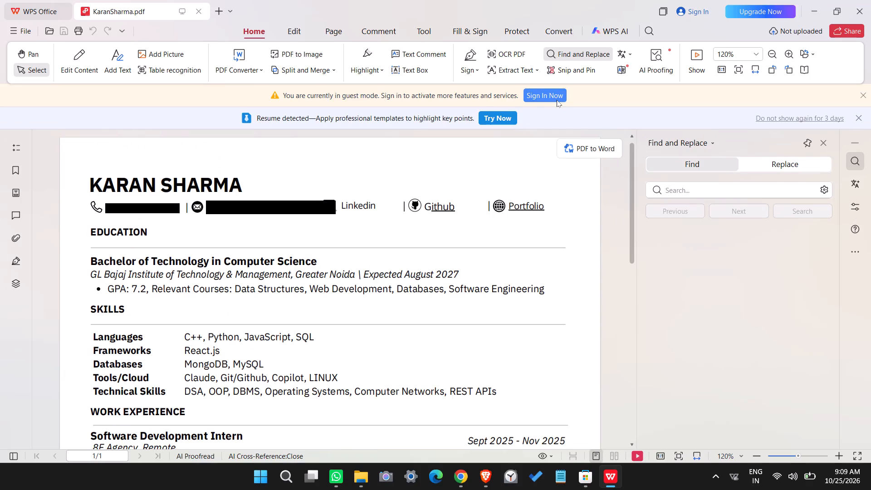
Look over the resume, enable content editing and delete the whole React.js line from the Skills values.
{"action": "scroll", "coordinate": [396, 196], "scroll_direction": "down", "scroll_amount": 2}
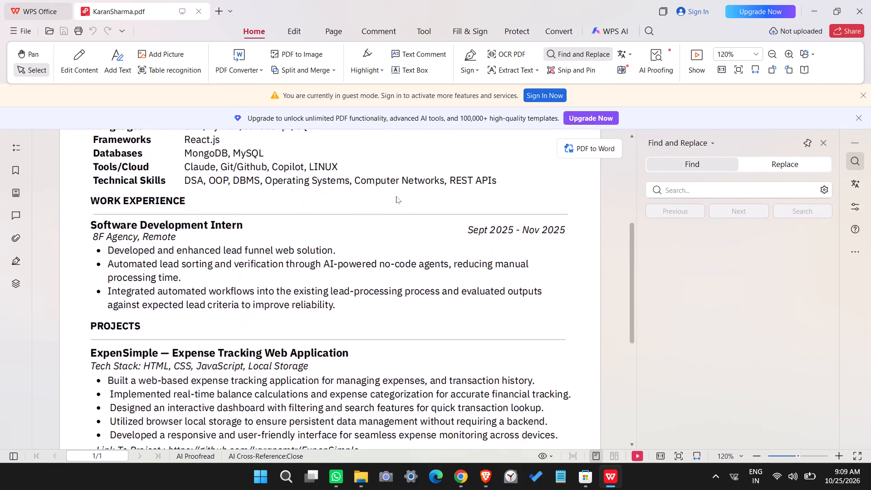
{"action": "scroll", "coordinate": [396, 196], "scroll_direction": "down", "scroll_amount": 4}
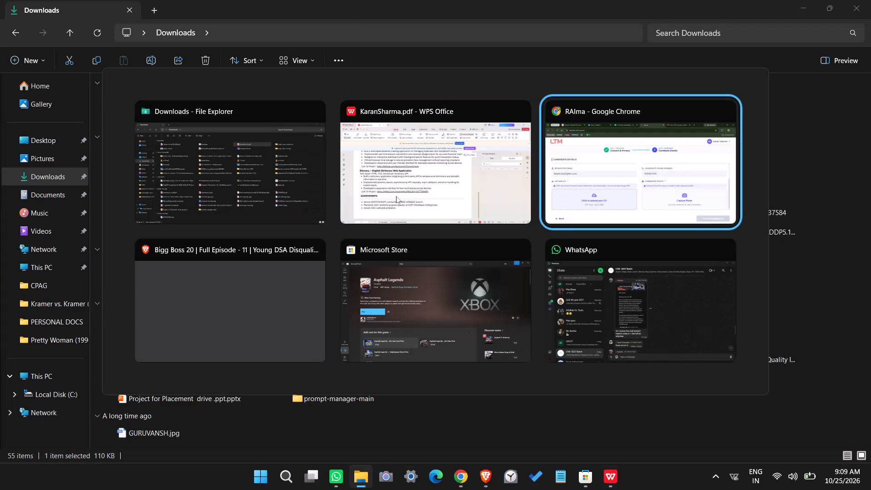
{"action": "scroll", "coordinate": [396, 196], "scroll_direction": "up", "scroll_amount": 3}
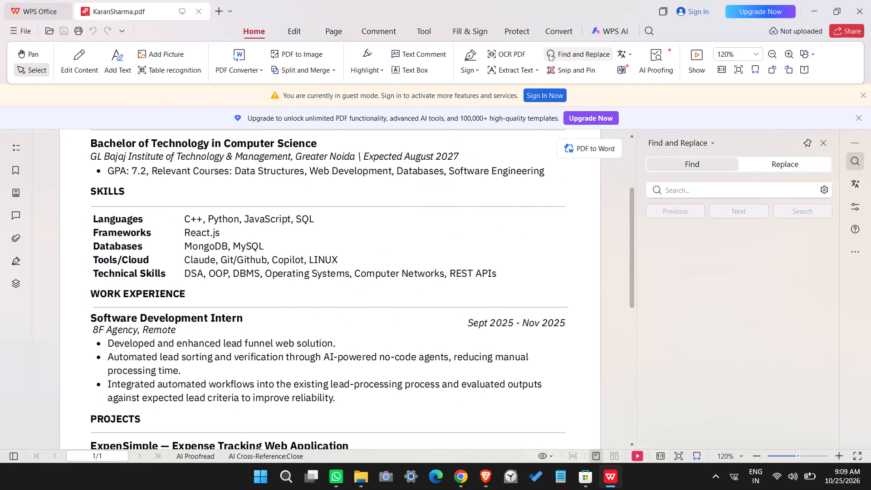
{"action": "left_click", "coordinate": [70, 71]}
{"action": "double_click", "coordinate": [278, 229]}
{"action": "double_click", "coordinate": [242, 239]}
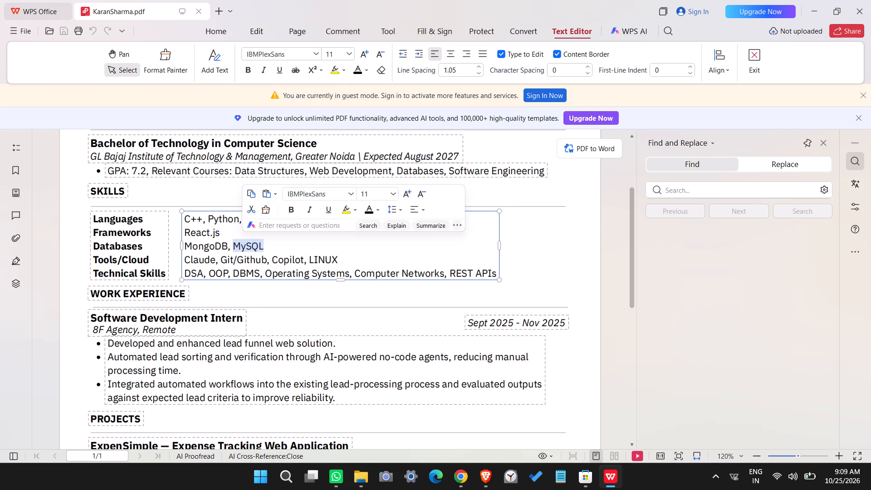
{"action": "triple_click", "coordinate": [214, 235]}
{"action": "key", "text": "BackSpace"}
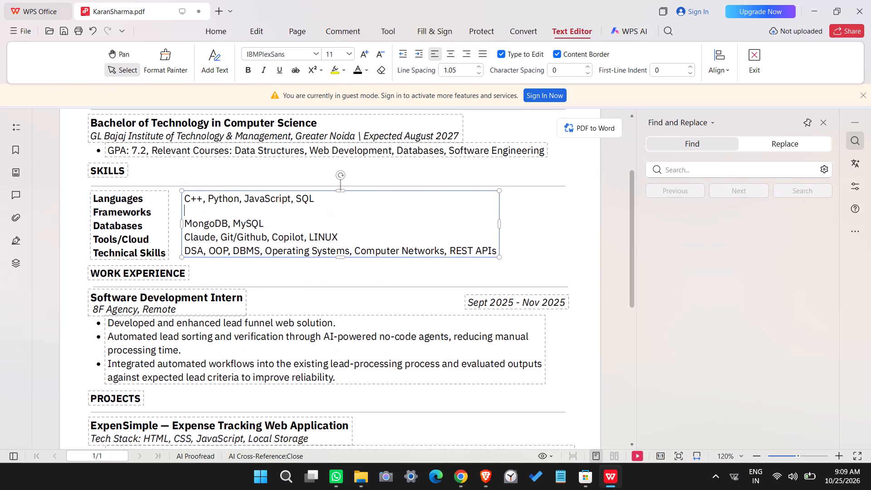
{"action": "key", "text": "BackSpace"}
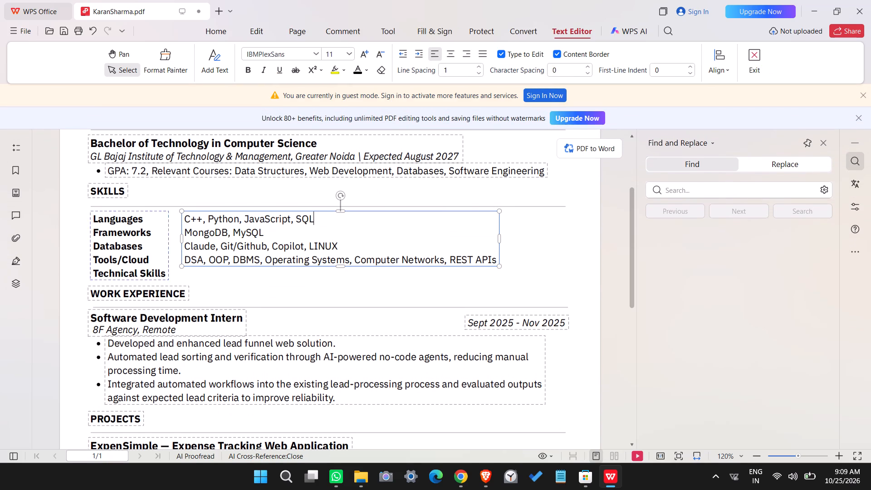
Delete MongoDB with its comma and space before MySQL in the Skills values.
{"action": "double_click", "coordinate": [209, 240]}
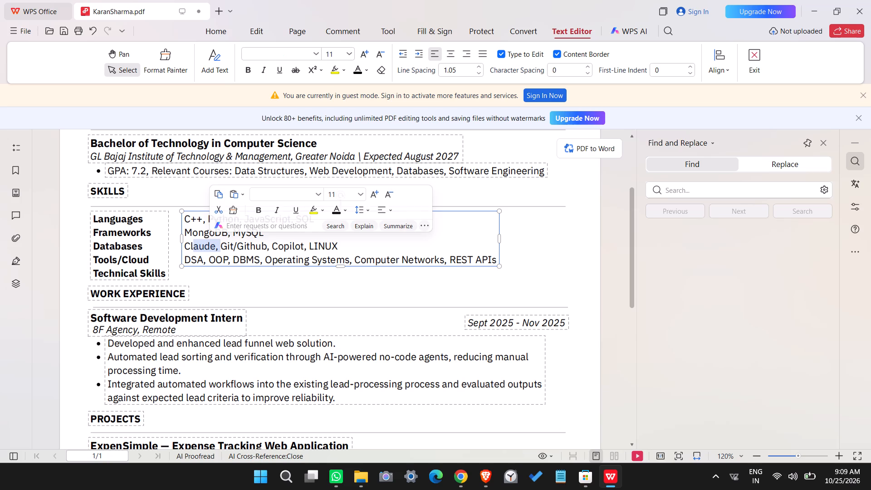
{"action": "double_click", "coordinate": [203, 237]}
{"action": "key", "text": "BackSpace"}
{"action": "key", "text": "BackSpace"}
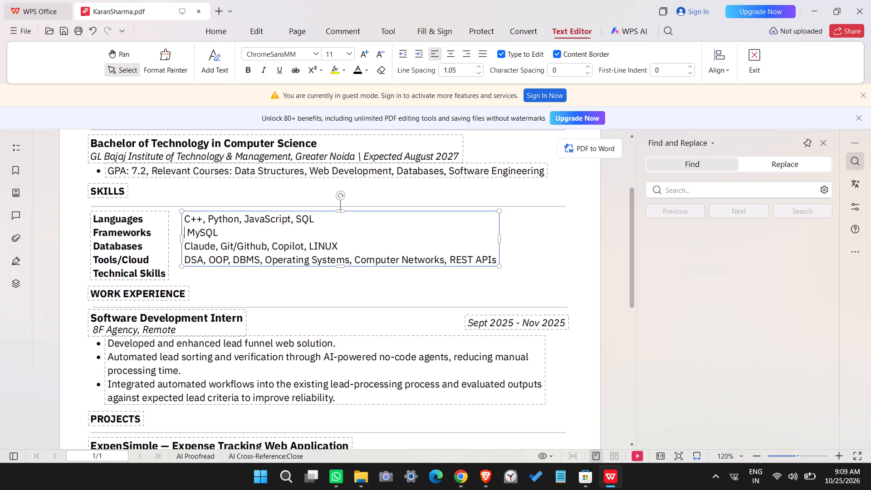
{"action": "key", "text": "Right"}
{"action": "key", "text": "BackSpace"}
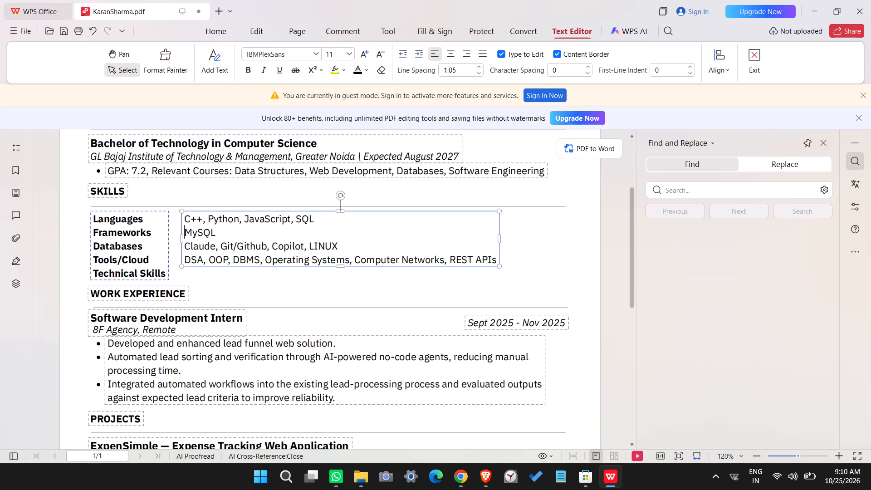
Delete the Frameworks label and its line from the Skills category labels.
{"action": "double_click", "coordinate": [137, 236]}
{"action": "key", "text": "BackSpace"}
{"action": "key", "text": "BackSpace"}
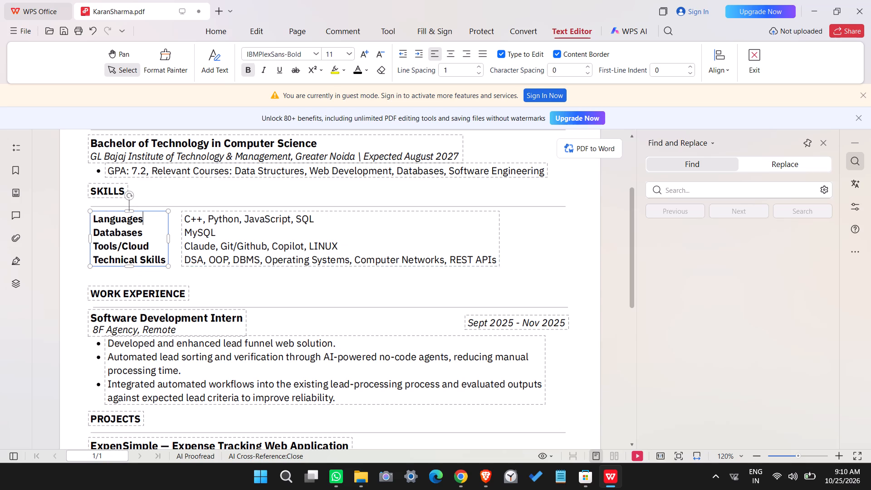
Close the Find and Replace pane beside the resume.
{"action": "left_click", "coordinate": [194, 294]}
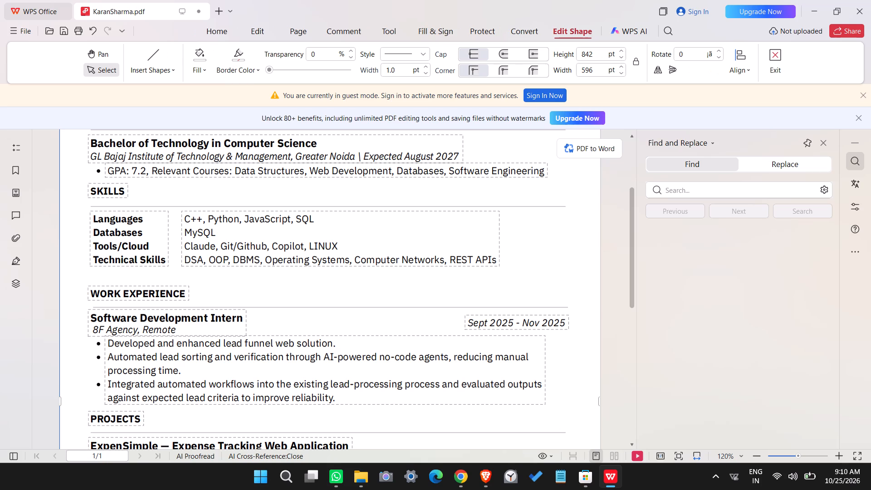
{"action": "scroll", "coordinate": [668, 343], "scroll_direction": "down", "scroll_amount": 2}
{"action": "left_click", "coordinate": [100, 284]}
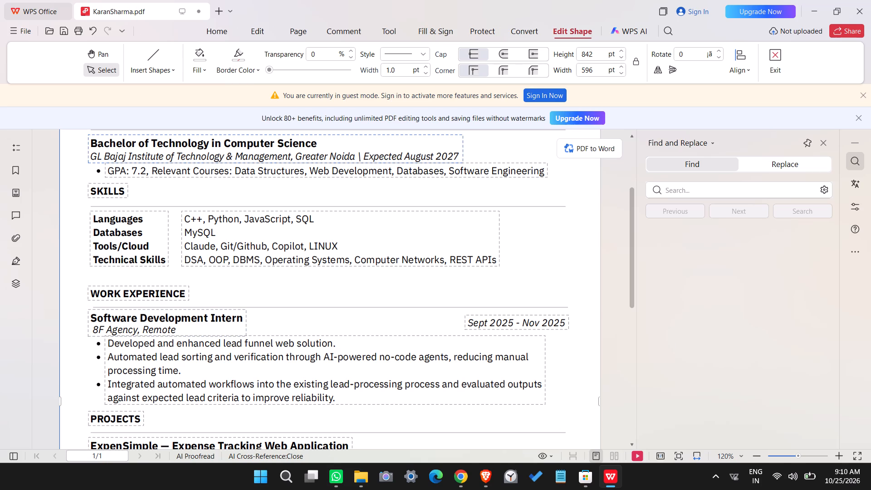
{"action": "left_click", "coordinate": [822, 140]}
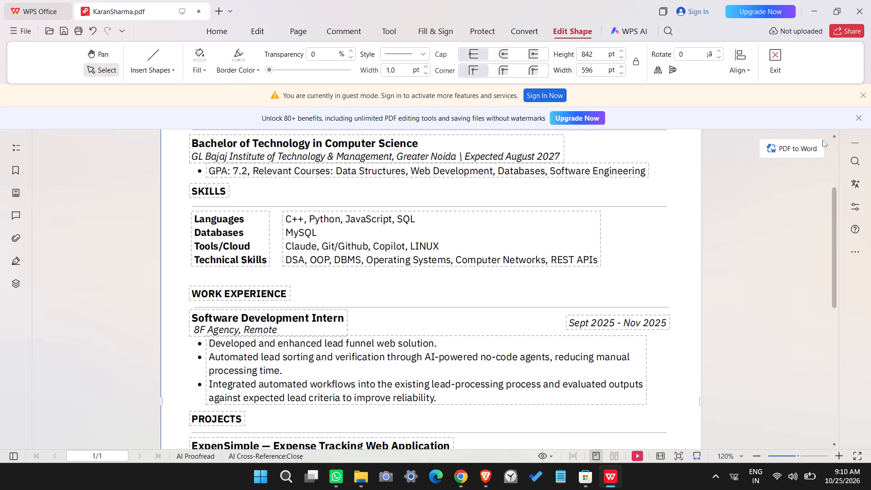
{"action": "left_click", "coordinate": [749, 291]}
Select the Work Experience heading, divider line, job title, description text and dates together and move them slightly up toward the Skills section.
{"action": "left_click", "coordinate": [297, 333]}
{"action": "left_click", "coordinate": [228, 294]}
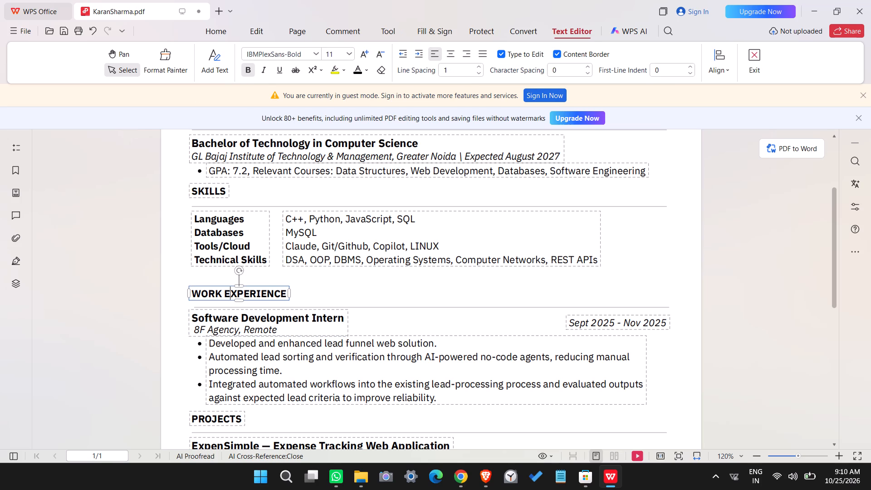
{"action": "left_click", "coordinate": [416, 309], "text": "ctrl"}
{"action": "left_click", "coordinate": [312, 322], "text": "ctrl"}
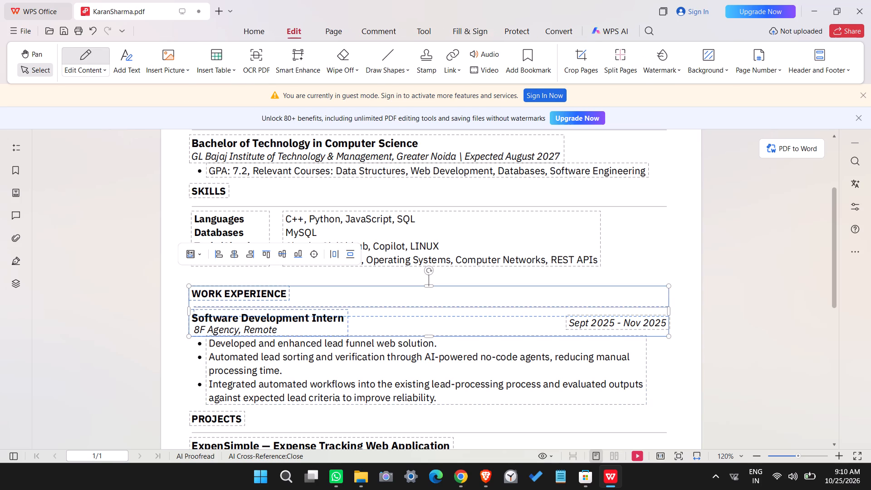
{"action": "left_click", "coordinate": [294, 355], "text": "ctrl"}
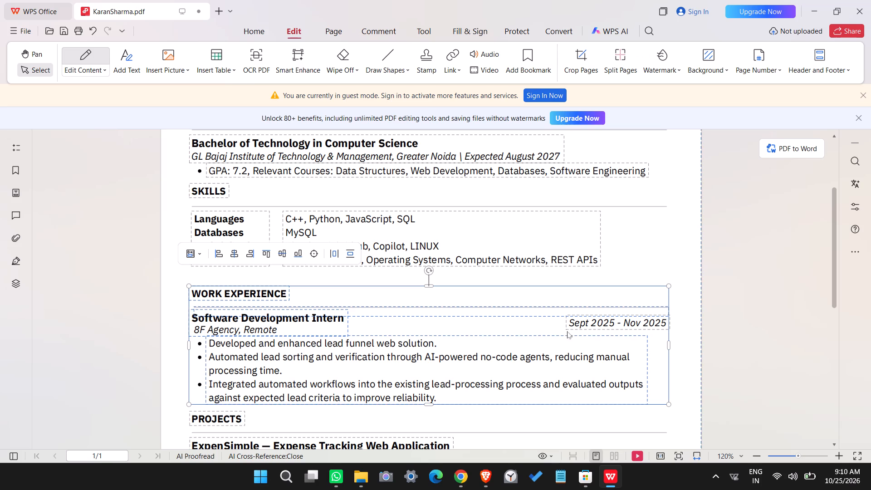
{"action": "left_click", "coordinate": [592, 324], "text": "ctrl"}
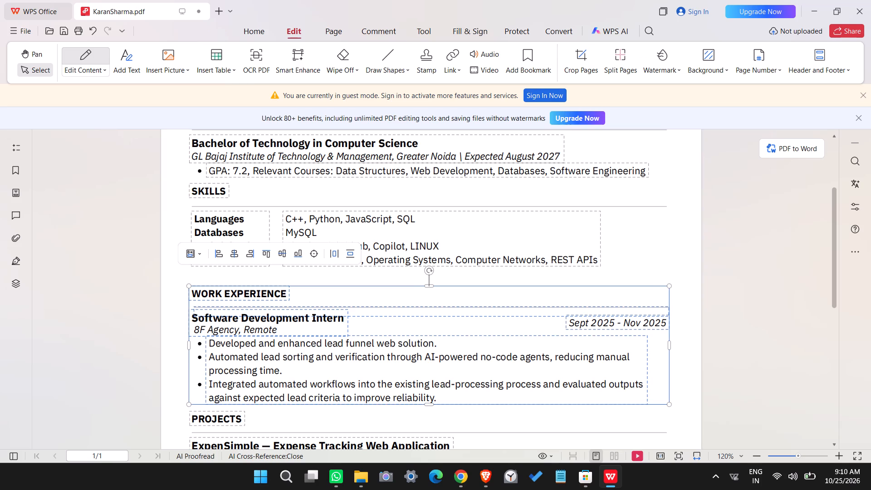
{"action": "key", "text": "Up"}
{"action": "key", "text": "Up"}
{"action": "key", "text": "Up"}
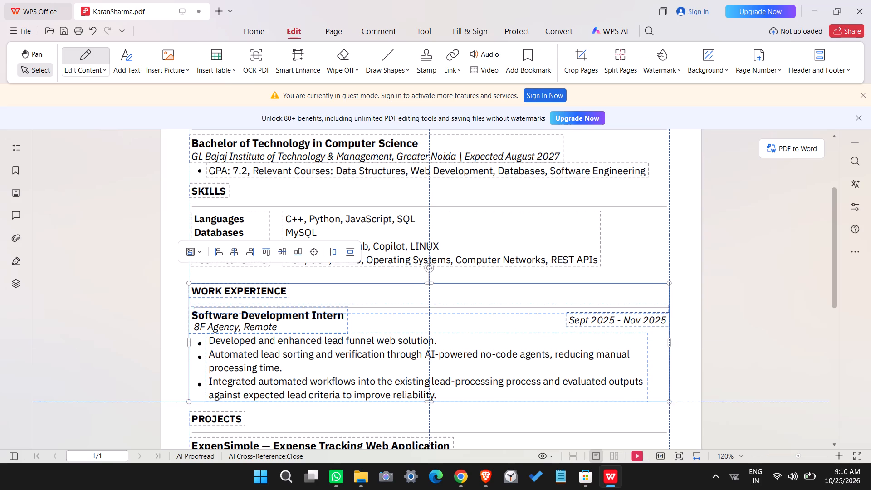
{"action": "key", "text": "Up"}
{"action": "key", "text": "Up"}
{"action": "key", "text": "Up"}
{"action": "key", "text": "Up"}
{"action": "key", "text": "Up"}
{"action": "key", "text": "Up"}
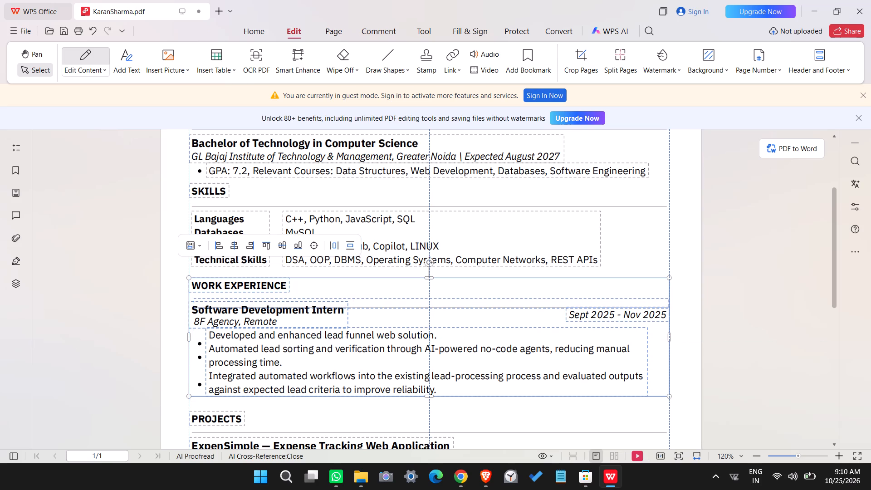
{"action": "key", "text": "Down"}
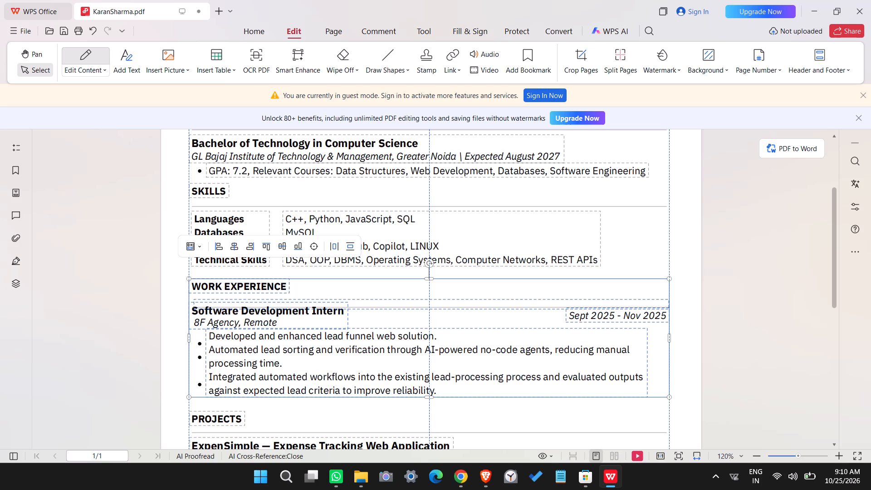
Deselect the grouped Work Experience objects on the resume page.
{"action": "left_click", "coordinate": [866, 324]}
{"action": "left_click", "coordinate": [810, 300]}
{"action": "left_click", "coordinate": [714, 285]}
{"action": "left_click", "coordinate": [679, 284]}
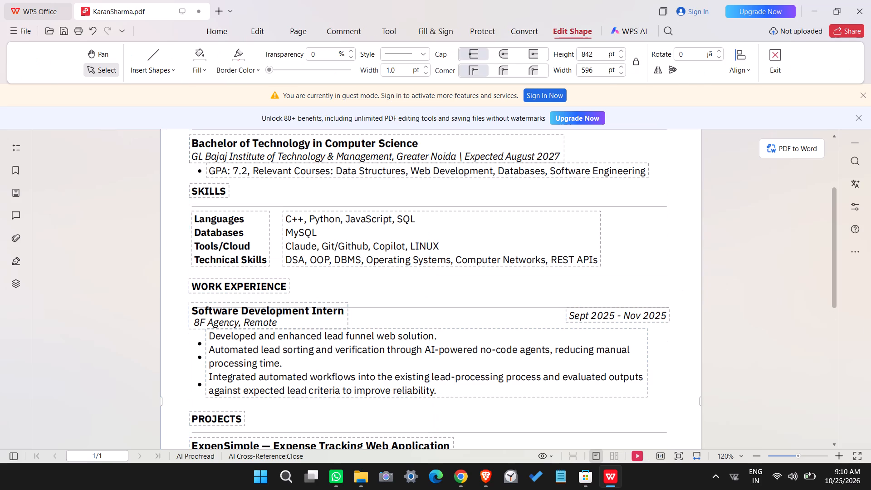
{"action": "left_click", "coordinate": [724, 280]}
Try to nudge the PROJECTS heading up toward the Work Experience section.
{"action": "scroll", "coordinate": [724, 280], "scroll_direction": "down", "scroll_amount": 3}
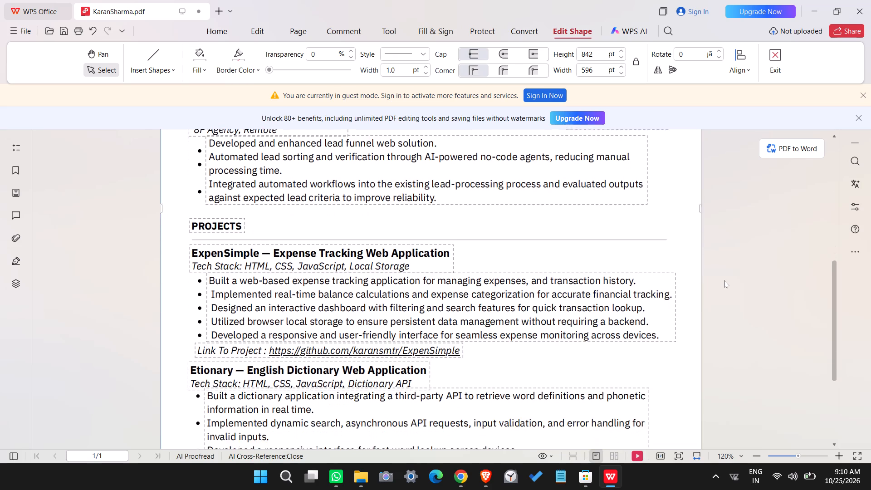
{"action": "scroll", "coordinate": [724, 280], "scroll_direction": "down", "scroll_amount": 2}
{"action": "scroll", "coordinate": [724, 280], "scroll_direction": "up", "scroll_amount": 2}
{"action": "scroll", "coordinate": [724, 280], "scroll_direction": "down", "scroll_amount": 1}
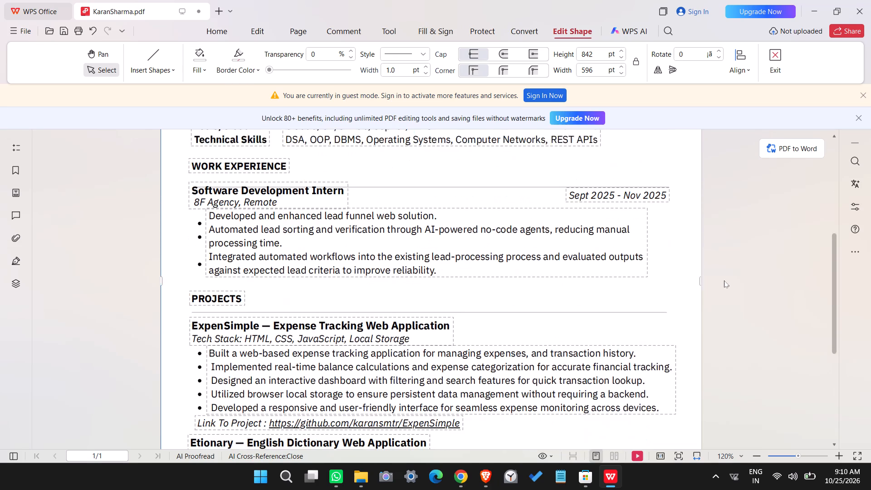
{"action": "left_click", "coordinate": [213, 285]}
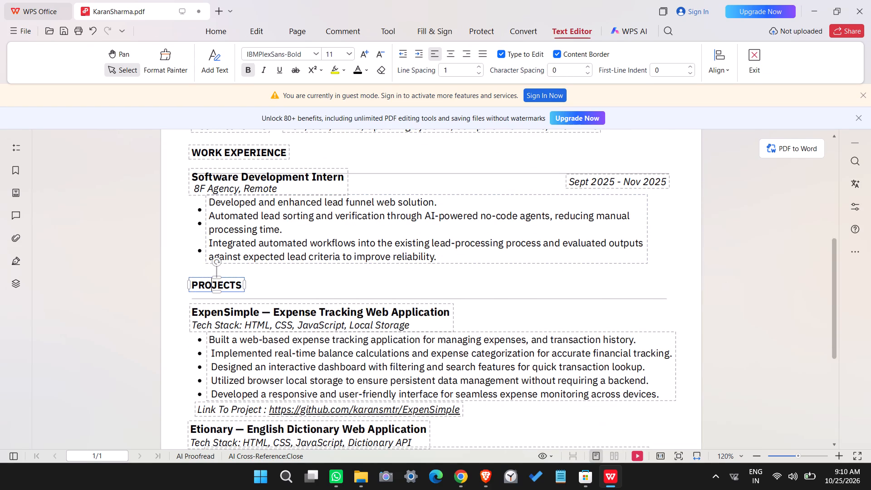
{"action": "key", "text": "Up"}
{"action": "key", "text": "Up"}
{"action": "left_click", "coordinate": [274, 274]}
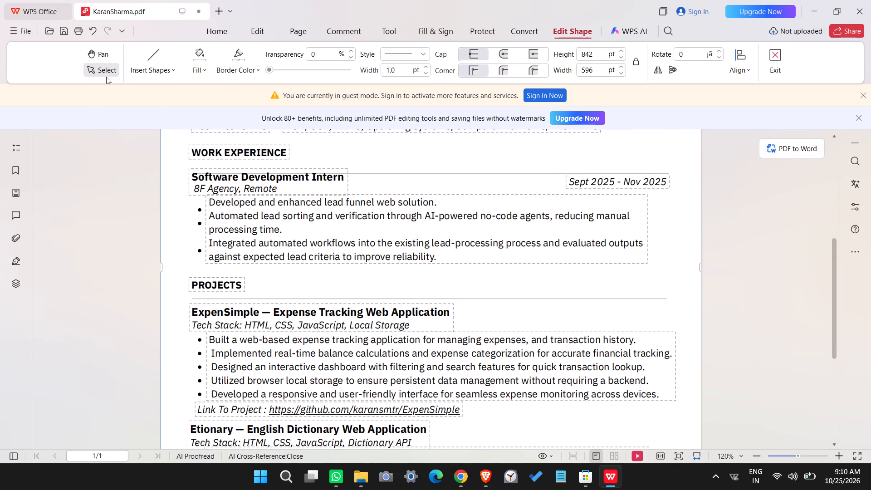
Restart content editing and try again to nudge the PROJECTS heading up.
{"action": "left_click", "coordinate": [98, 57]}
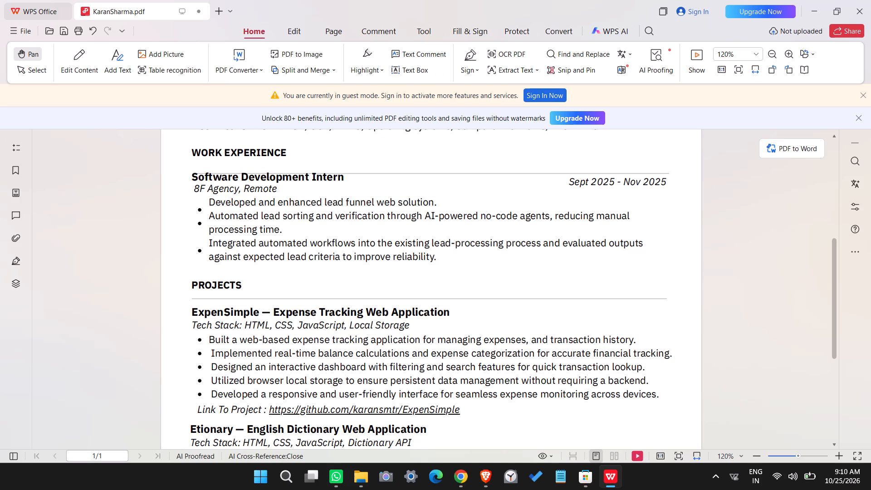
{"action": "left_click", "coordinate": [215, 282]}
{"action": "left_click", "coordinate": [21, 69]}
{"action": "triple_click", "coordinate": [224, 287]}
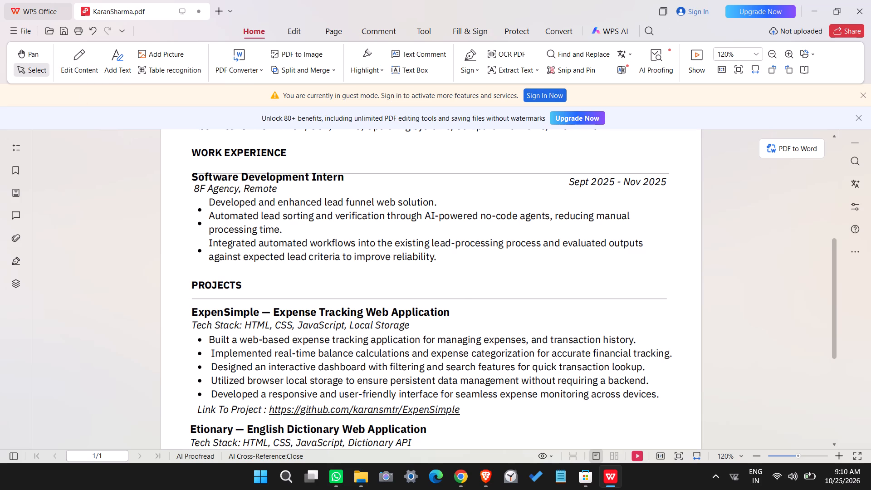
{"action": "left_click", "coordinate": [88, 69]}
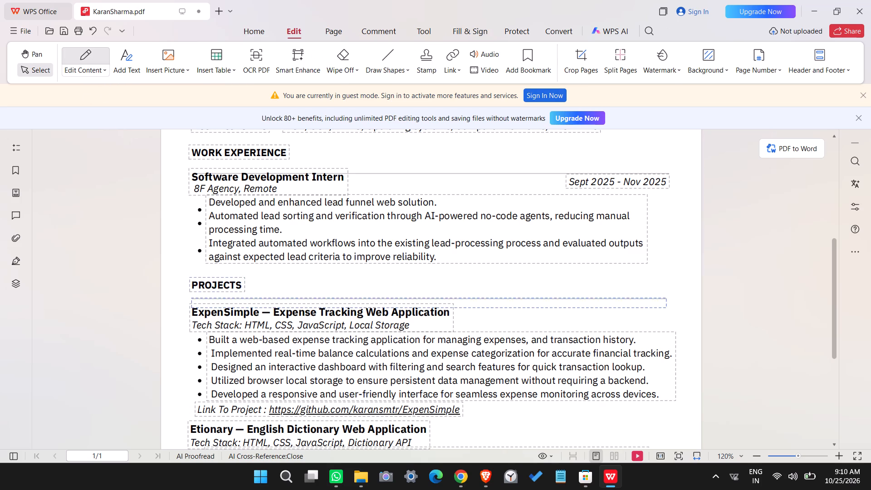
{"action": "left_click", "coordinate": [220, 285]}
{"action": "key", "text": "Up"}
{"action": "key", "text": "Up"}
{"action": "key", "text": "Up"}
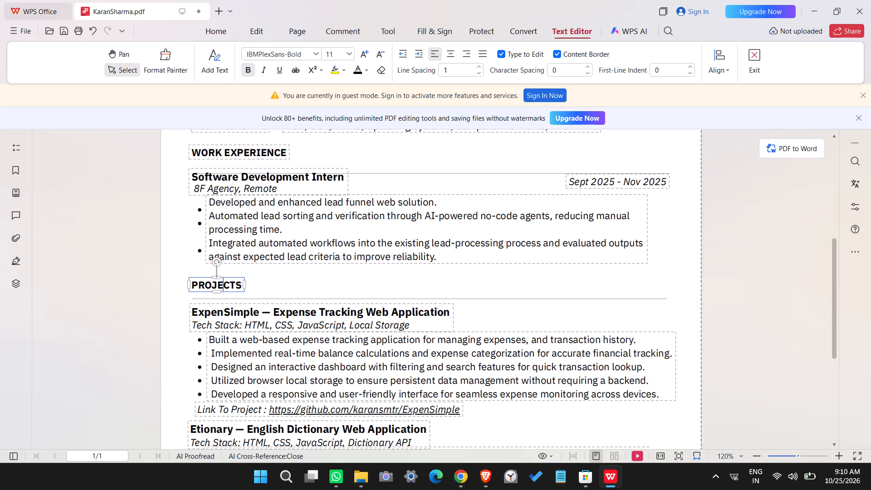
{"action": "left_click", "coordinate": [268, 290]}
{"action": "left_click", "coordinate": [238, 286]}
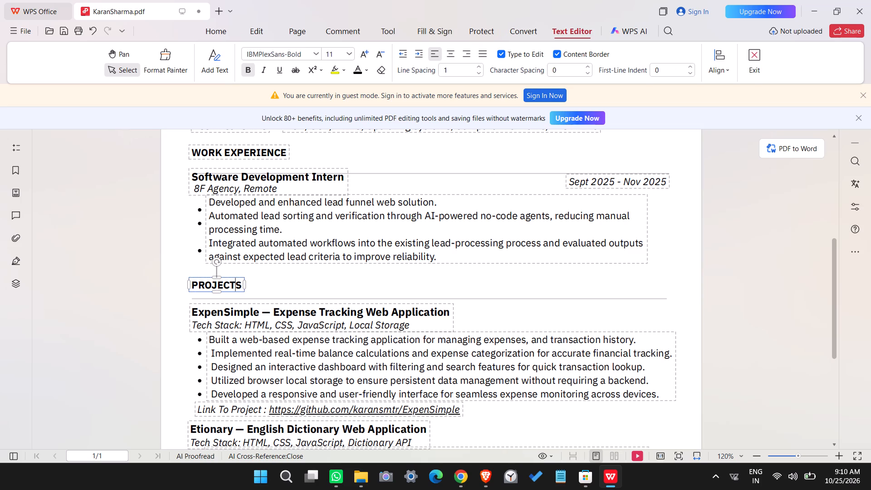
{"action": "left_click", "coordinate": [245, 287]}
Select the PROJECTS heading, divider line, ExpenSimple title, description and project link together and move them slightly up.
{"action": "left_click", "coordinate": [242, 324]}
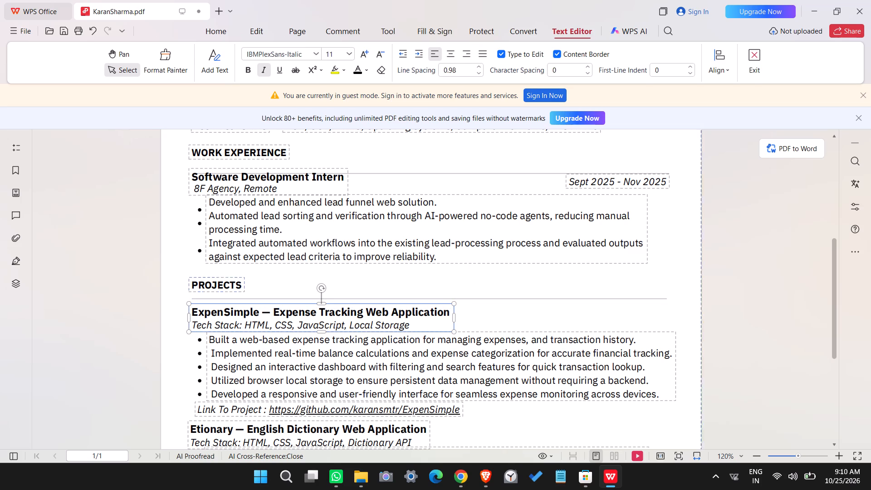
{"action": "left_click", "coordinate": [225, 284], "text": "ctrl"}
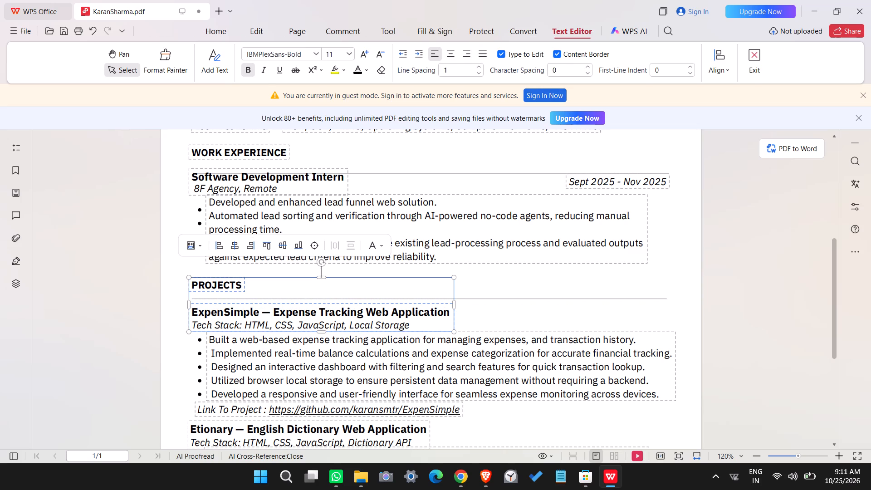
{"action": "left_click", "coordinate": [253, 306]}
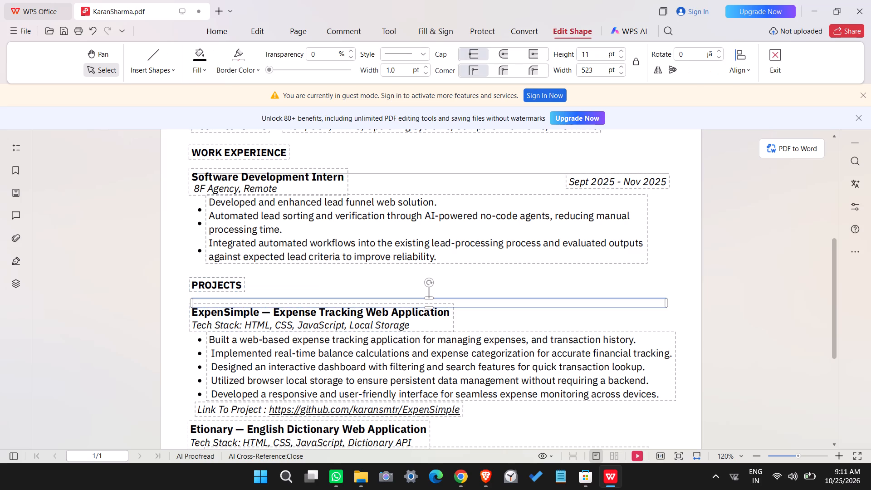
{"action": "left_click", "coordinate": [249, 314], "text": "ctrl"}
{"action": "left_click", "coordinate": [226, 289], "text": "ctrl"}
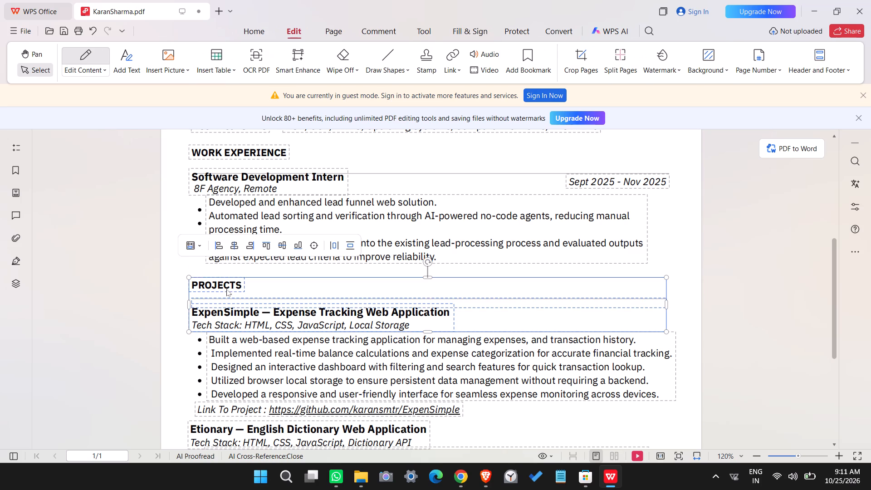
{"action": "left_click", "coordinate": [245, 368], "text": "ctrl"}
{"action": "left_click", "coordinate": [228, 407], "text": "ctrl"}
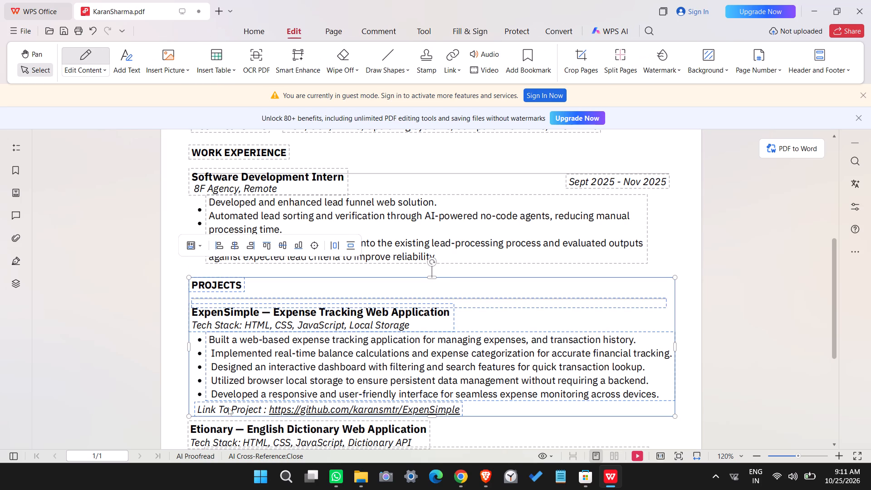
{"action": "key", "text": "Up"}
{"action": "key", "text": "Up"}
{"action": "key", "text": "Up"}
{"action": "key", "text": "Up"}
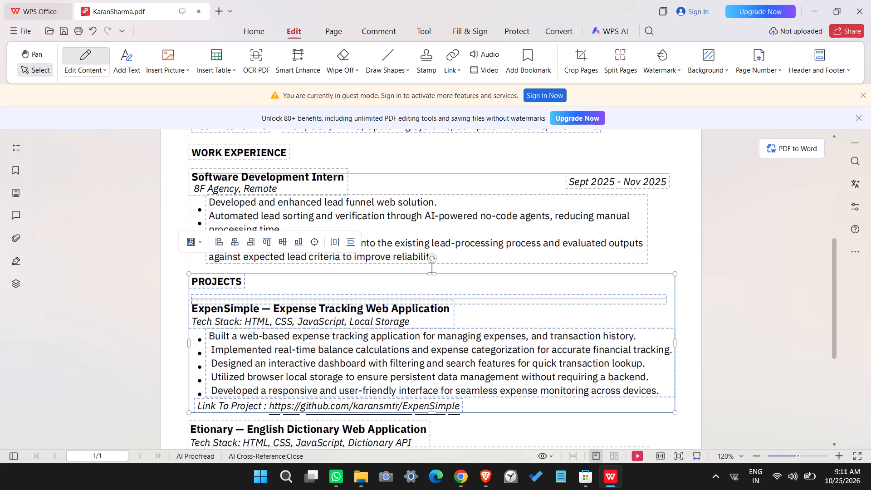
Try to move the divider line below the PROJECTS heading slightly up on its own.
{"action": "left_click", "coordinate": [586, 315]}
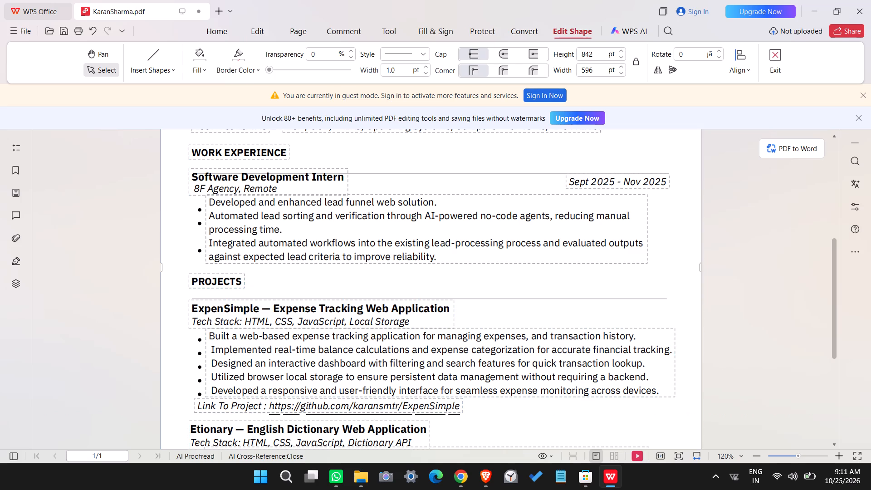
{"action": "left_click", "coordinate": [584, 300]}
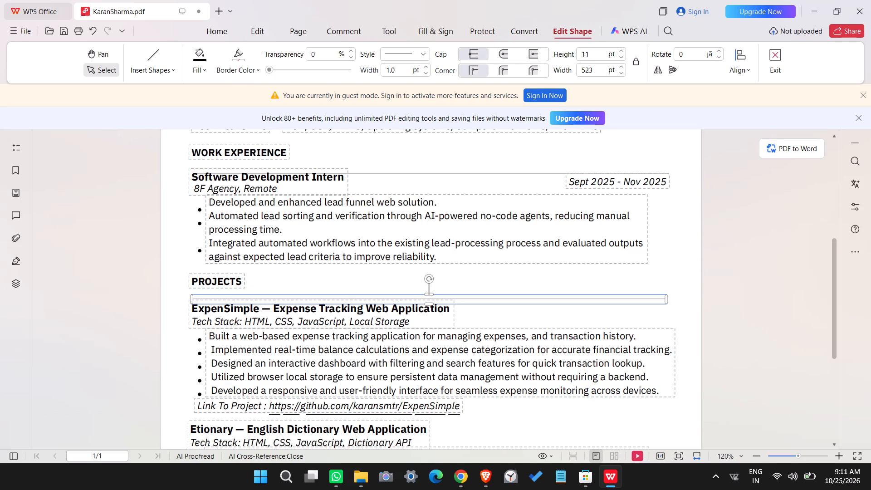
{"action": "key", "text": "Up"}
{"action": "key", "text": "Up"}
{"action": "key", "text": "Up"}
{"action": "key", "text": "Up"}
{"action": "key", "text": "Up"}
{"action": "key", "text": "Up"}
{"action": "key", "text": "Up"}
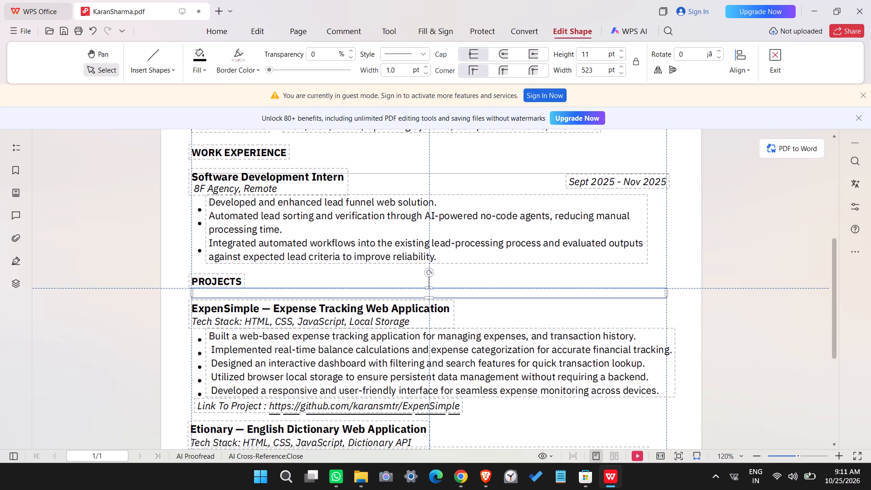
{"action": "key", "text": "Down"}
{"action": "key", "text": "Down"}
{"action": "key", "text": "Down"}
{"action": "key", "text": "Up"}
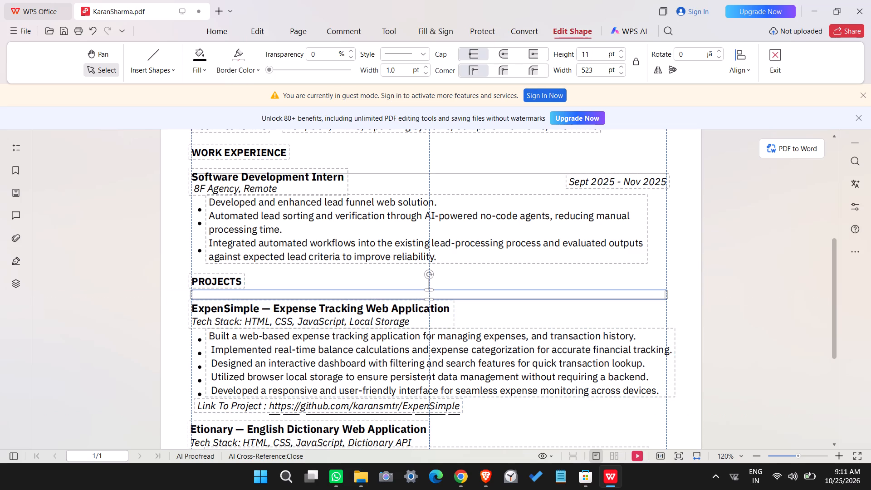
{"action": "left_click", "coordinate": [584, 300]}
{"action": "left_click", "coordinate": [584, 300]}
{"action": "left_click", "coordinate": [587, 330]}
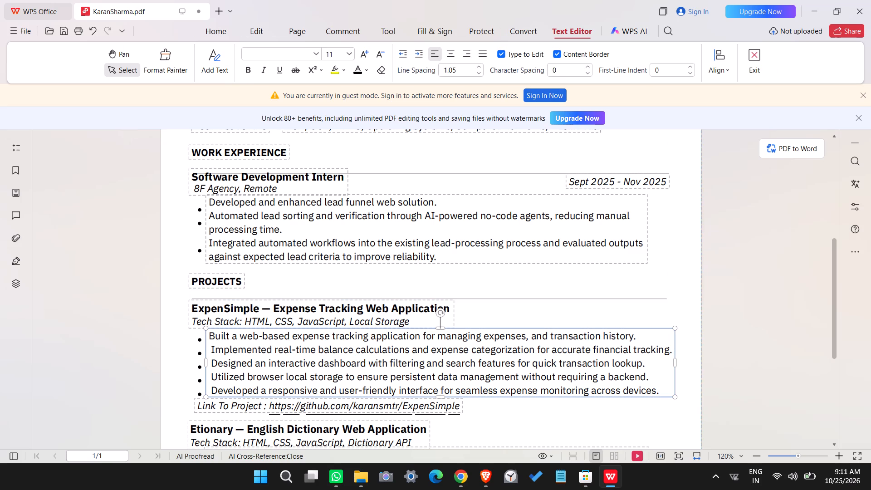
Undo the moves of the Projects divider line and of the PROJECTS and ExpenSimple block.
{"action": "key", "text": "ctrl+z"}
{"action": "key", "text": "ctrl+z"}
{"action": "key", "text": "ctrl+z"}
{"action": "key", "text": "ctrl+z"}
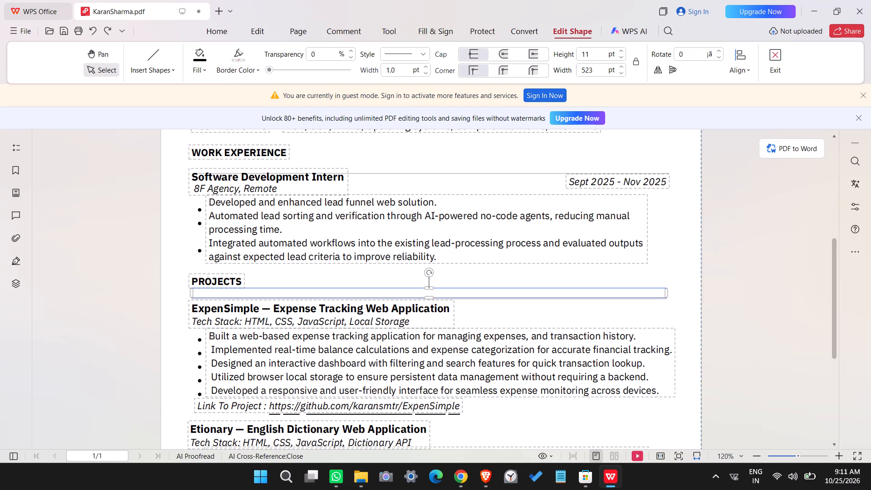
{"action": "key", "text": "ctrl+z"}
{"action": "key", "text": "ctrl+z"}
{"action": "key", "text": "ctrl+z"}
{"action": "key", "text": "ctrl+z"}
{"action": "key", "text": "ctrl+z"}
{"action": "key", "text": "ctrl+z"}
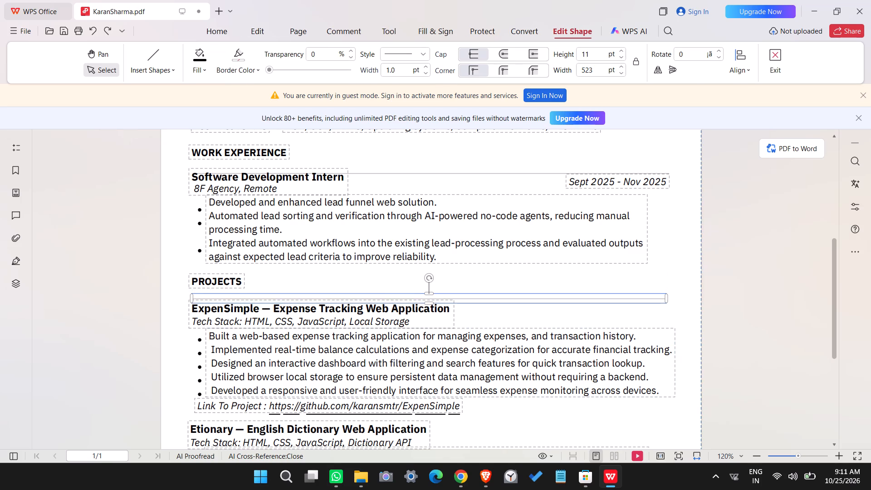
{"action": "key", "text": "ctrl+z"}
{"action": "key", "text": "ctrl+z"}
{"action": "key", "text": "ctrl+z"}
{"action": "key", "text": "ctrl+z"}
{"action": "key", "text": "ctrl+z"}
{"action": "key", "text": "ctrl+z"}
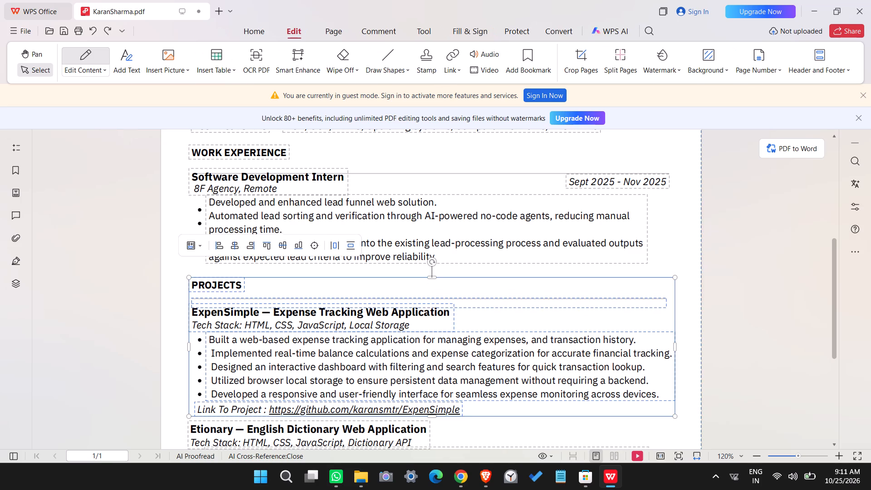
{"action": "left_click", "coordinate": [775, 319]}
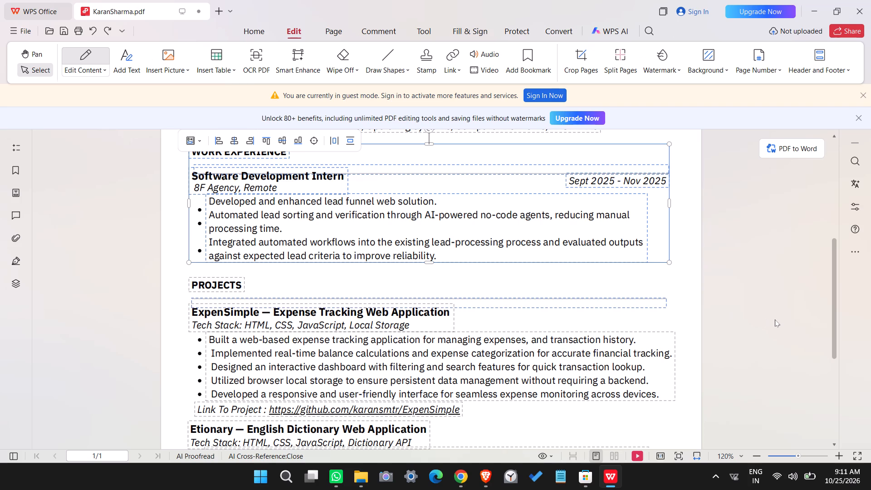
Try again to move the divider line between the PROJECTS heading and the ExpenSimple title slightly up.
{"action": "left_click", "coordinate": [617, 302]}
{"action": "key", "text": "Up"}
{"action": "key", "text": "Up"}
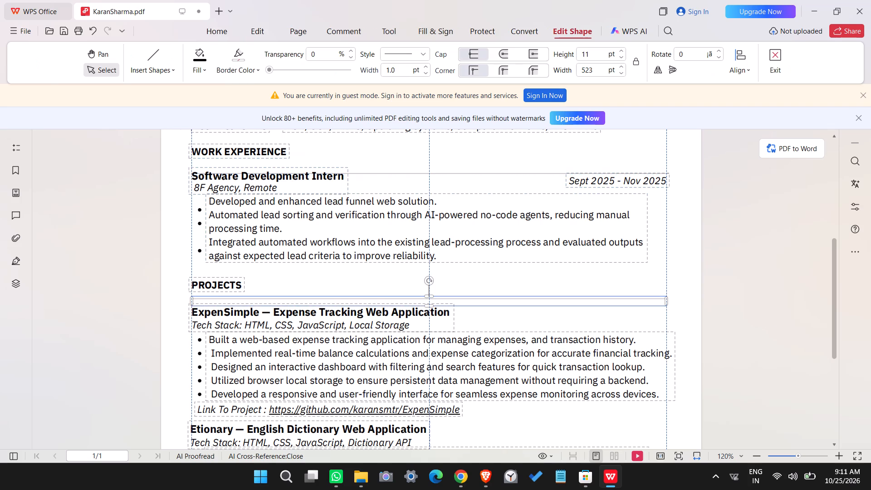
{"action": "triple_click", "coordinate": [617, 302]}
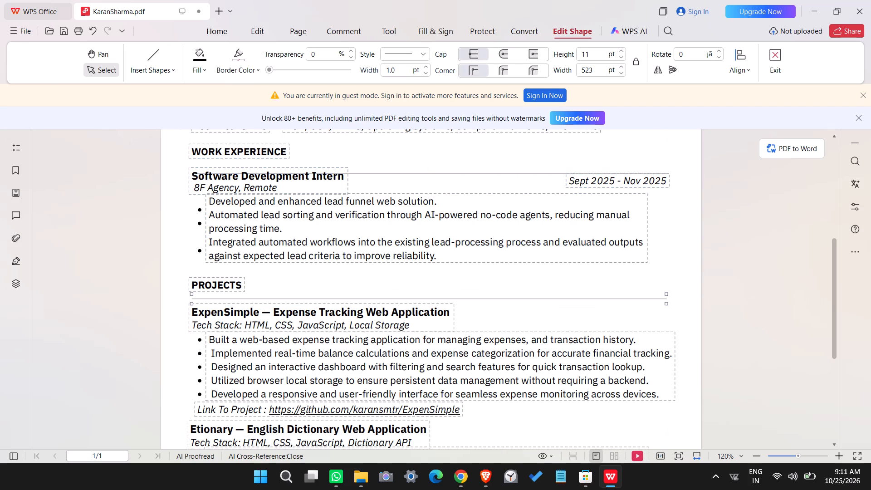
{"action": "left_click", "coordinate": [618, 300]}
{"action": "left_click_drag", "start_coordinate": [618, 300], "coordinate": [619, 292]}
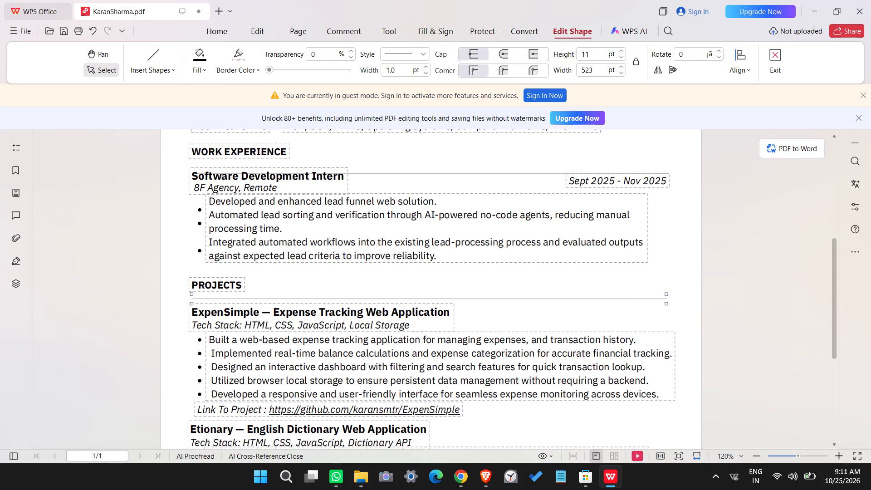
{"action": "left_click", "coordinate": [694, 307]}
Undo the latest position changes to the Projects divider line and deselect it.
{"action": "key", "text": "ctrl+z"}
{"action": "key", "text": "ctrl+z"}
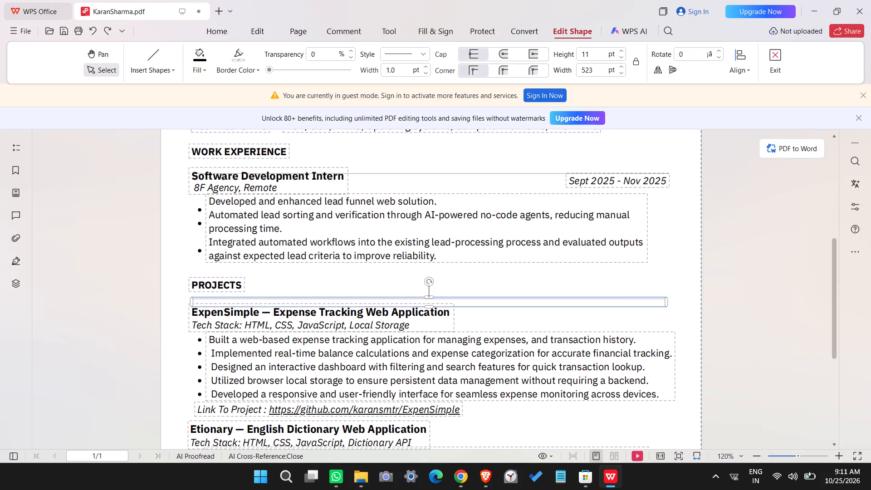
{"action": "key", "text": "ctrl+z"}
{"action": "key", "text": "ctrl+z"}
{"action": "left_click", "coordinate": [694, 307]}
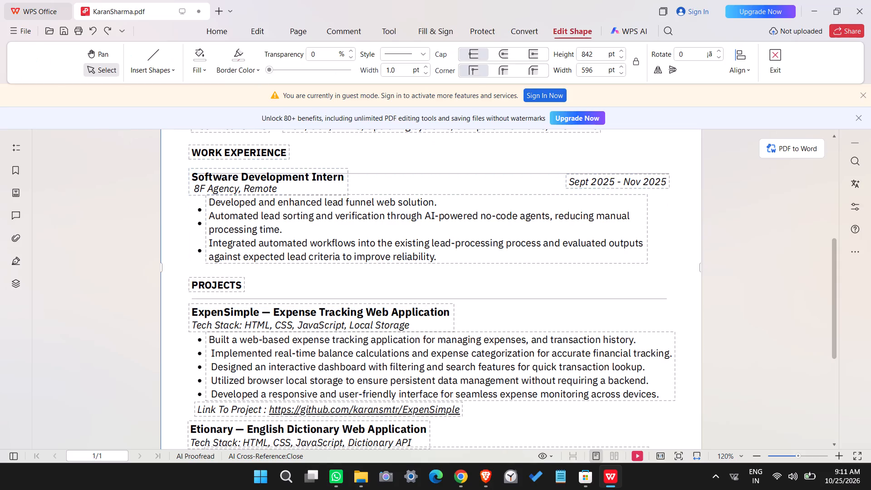
Review the spacing of the whole resume page and the Projects and Achievements sections.
{"action": "scroll", "coordinate": [605, 314], "scroll_direction": "up", "scroll_amount": 4}
{"action": "scroll", "coordinate": [605, 314], "scroll_direction": "down", "scroll_amount": 6, "text": "ctrl"}
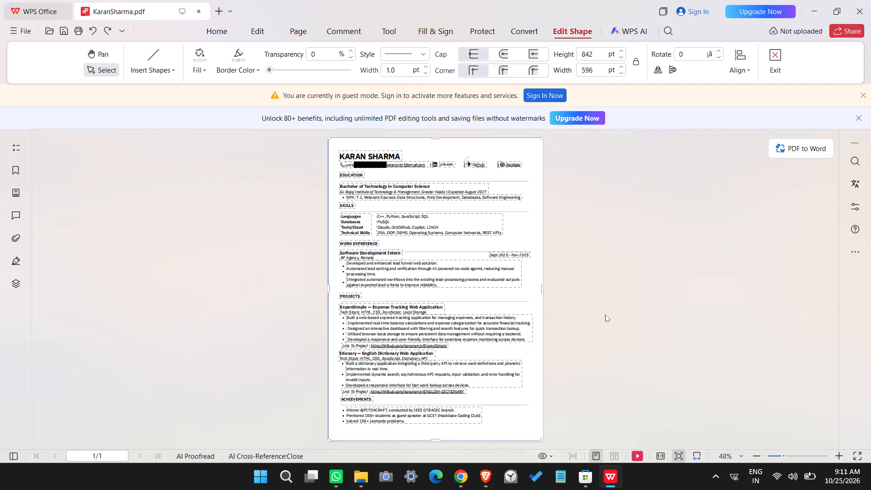
{"action": "scroll", "coordinate": [605, 314], "scroll_direction": "up", "scroll_amount": 4, "text": "ctrl"}
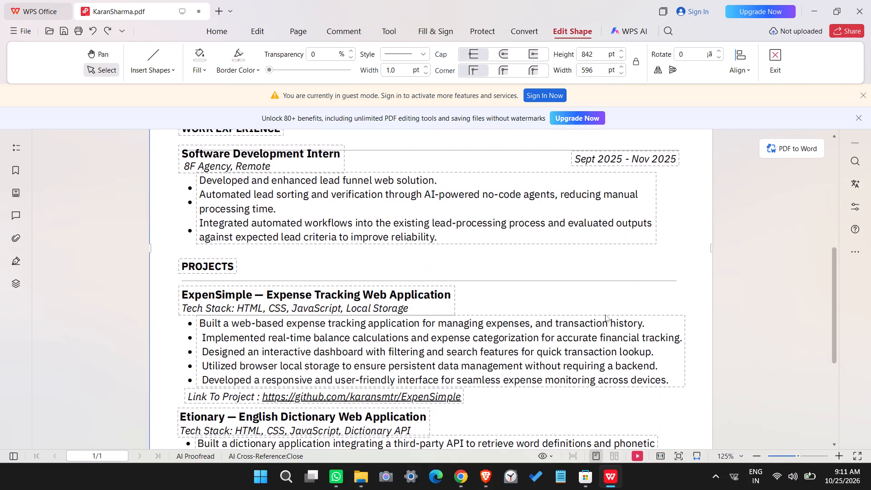
{"action": "scroll", "coordinate": [605, 314], "scroll_direction": "down", "scroll_amount": 1}
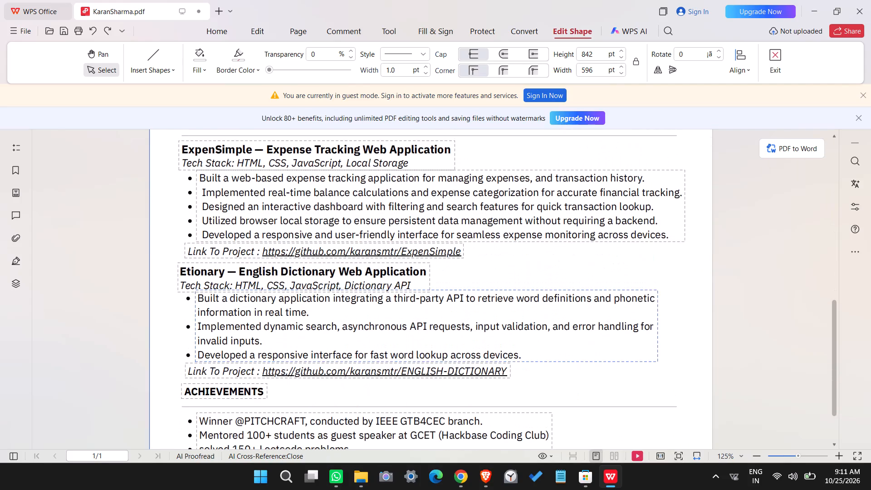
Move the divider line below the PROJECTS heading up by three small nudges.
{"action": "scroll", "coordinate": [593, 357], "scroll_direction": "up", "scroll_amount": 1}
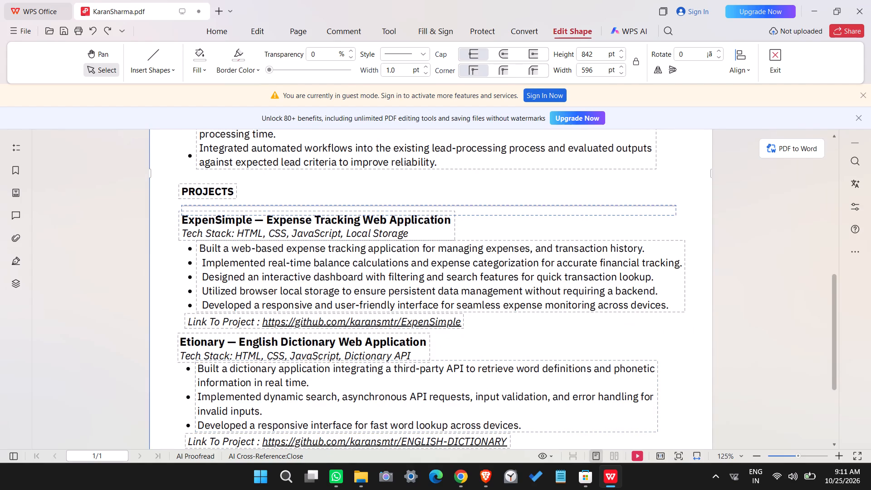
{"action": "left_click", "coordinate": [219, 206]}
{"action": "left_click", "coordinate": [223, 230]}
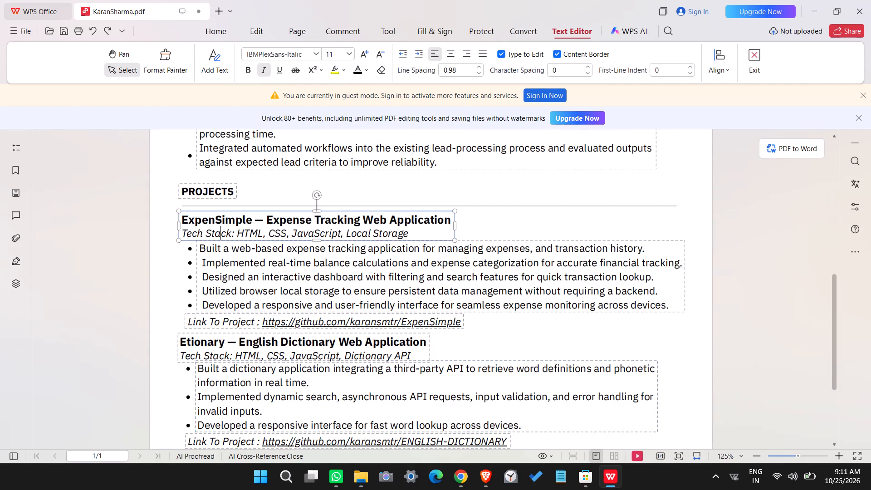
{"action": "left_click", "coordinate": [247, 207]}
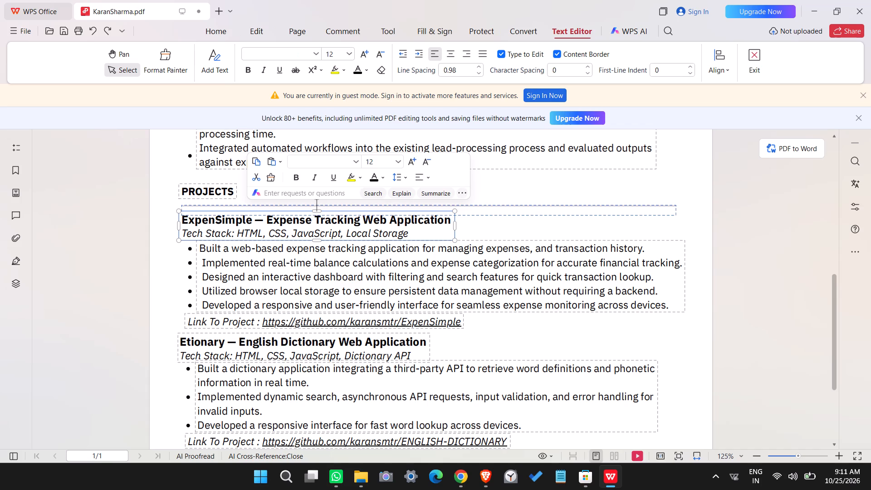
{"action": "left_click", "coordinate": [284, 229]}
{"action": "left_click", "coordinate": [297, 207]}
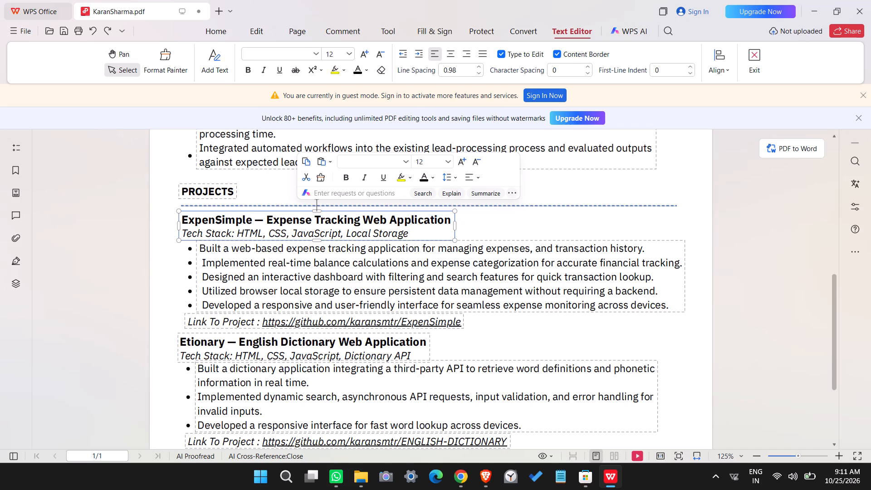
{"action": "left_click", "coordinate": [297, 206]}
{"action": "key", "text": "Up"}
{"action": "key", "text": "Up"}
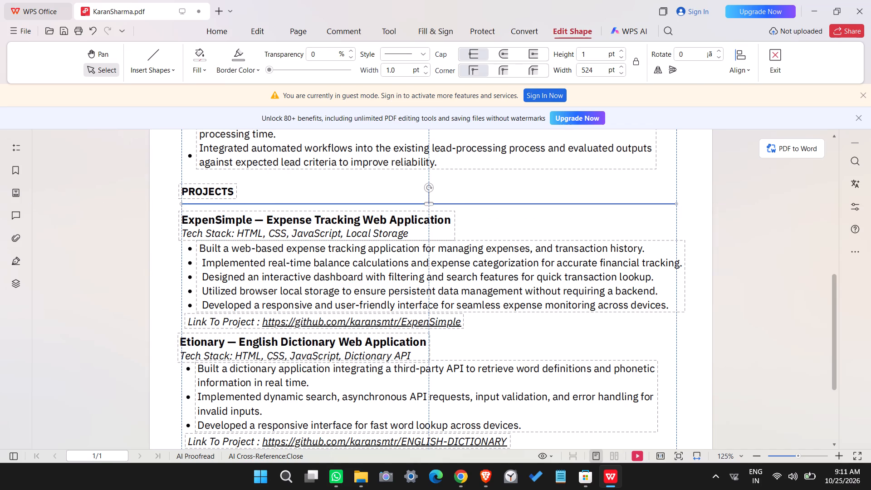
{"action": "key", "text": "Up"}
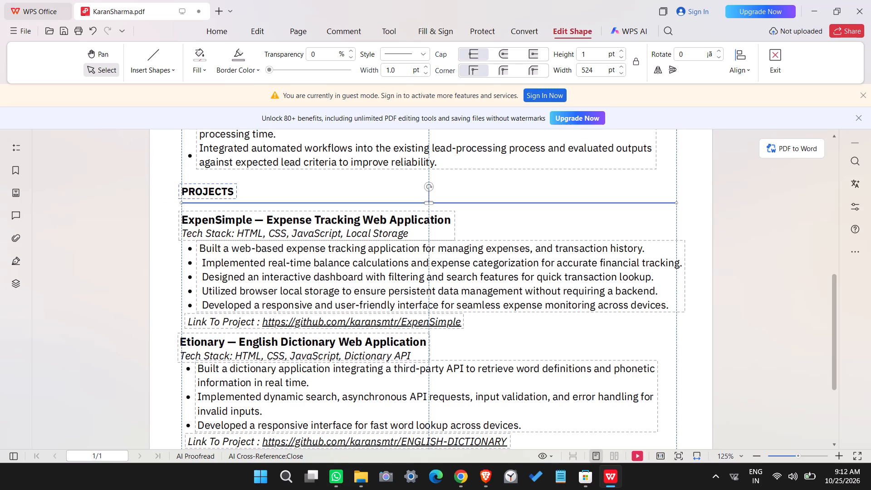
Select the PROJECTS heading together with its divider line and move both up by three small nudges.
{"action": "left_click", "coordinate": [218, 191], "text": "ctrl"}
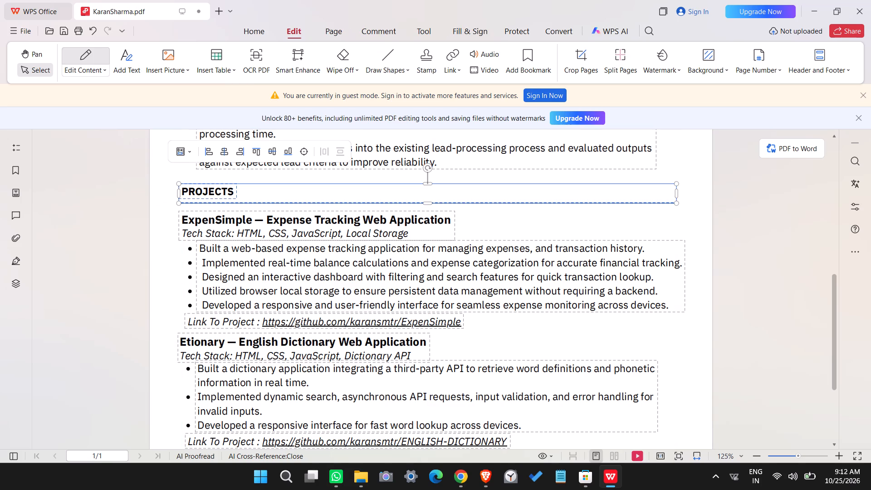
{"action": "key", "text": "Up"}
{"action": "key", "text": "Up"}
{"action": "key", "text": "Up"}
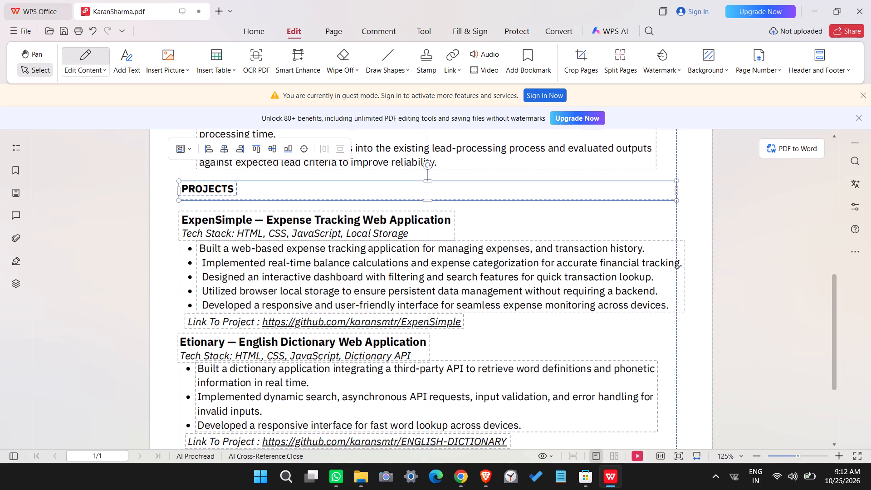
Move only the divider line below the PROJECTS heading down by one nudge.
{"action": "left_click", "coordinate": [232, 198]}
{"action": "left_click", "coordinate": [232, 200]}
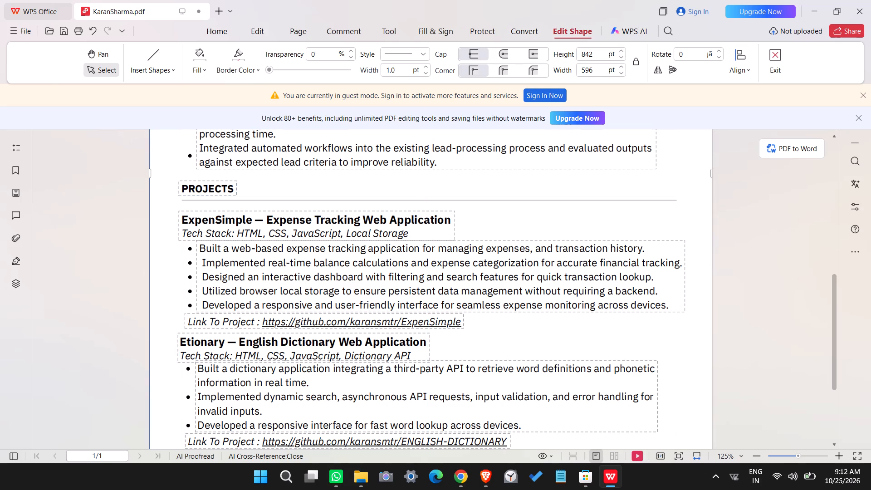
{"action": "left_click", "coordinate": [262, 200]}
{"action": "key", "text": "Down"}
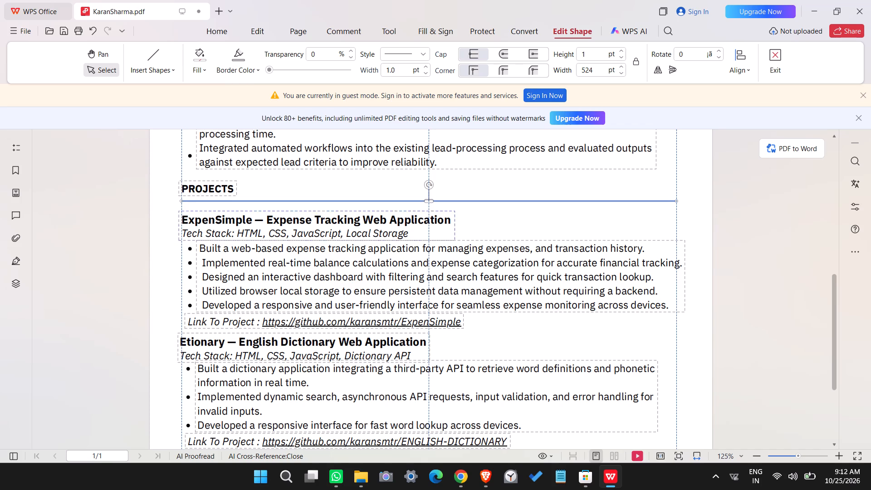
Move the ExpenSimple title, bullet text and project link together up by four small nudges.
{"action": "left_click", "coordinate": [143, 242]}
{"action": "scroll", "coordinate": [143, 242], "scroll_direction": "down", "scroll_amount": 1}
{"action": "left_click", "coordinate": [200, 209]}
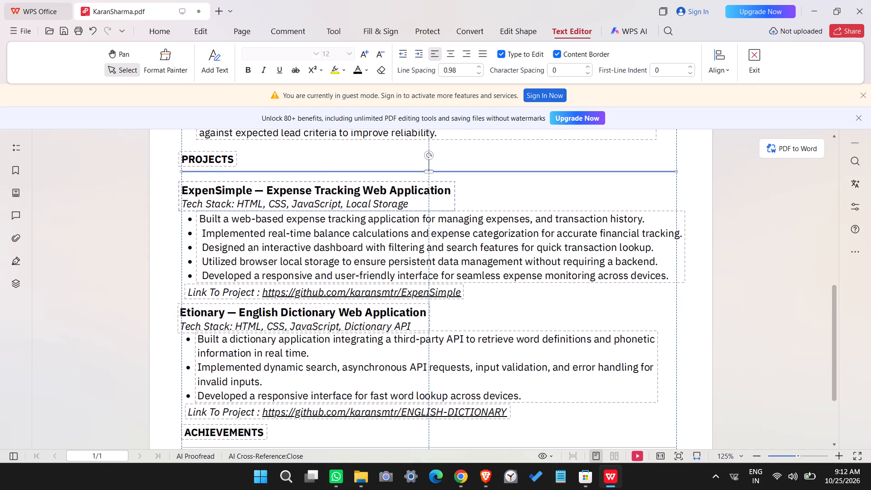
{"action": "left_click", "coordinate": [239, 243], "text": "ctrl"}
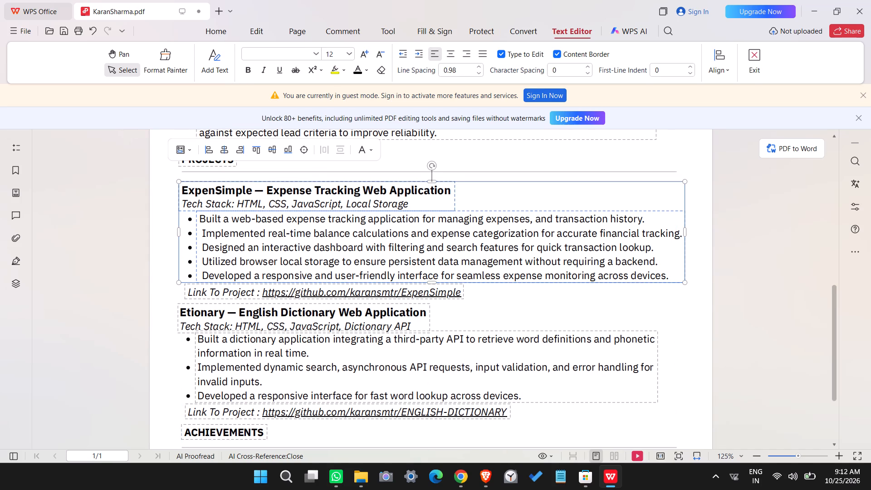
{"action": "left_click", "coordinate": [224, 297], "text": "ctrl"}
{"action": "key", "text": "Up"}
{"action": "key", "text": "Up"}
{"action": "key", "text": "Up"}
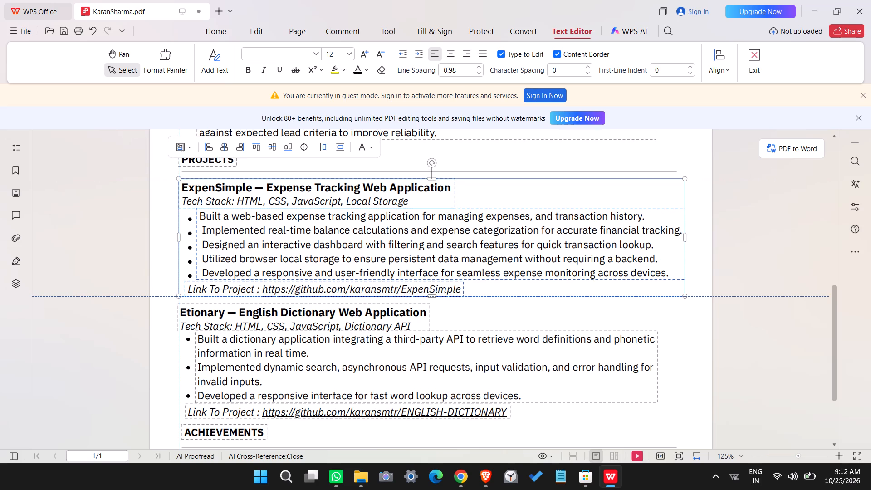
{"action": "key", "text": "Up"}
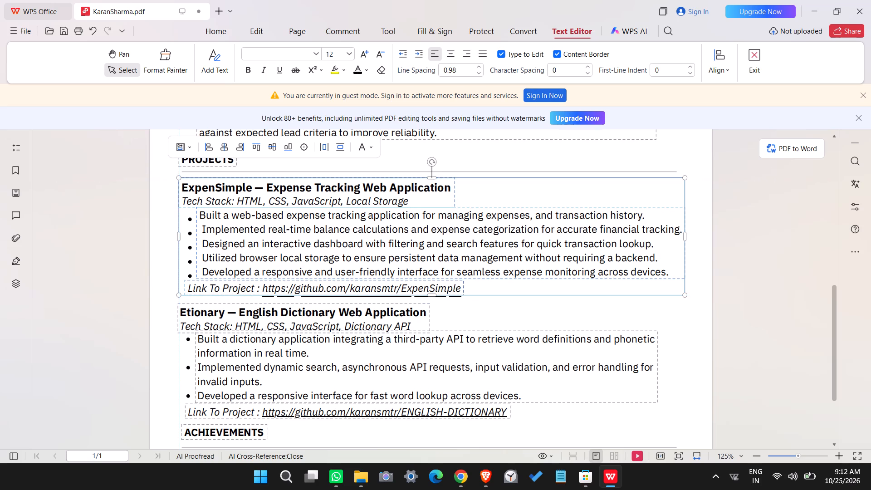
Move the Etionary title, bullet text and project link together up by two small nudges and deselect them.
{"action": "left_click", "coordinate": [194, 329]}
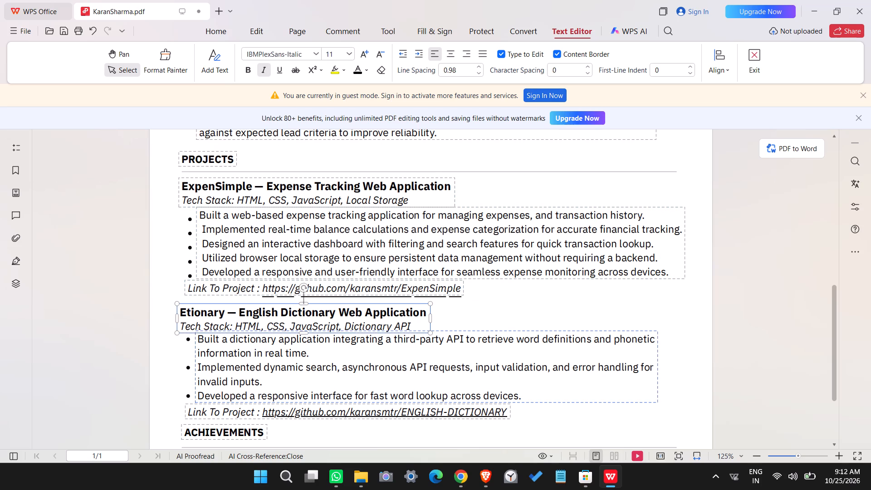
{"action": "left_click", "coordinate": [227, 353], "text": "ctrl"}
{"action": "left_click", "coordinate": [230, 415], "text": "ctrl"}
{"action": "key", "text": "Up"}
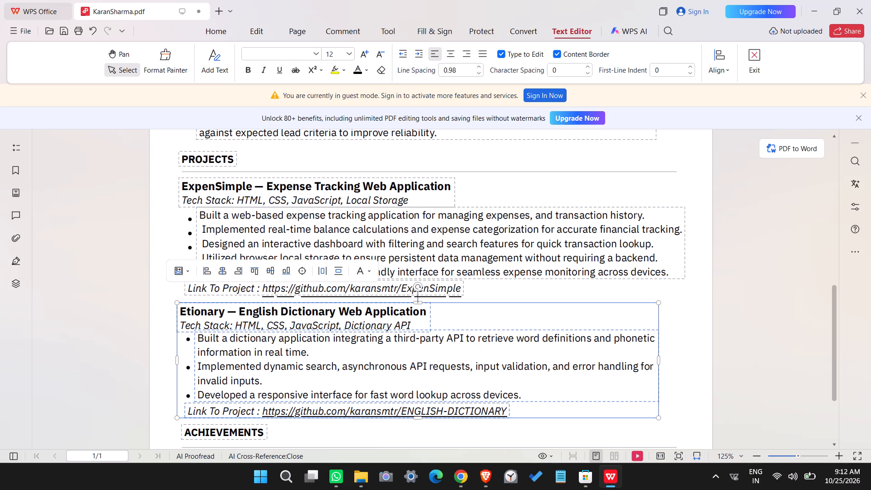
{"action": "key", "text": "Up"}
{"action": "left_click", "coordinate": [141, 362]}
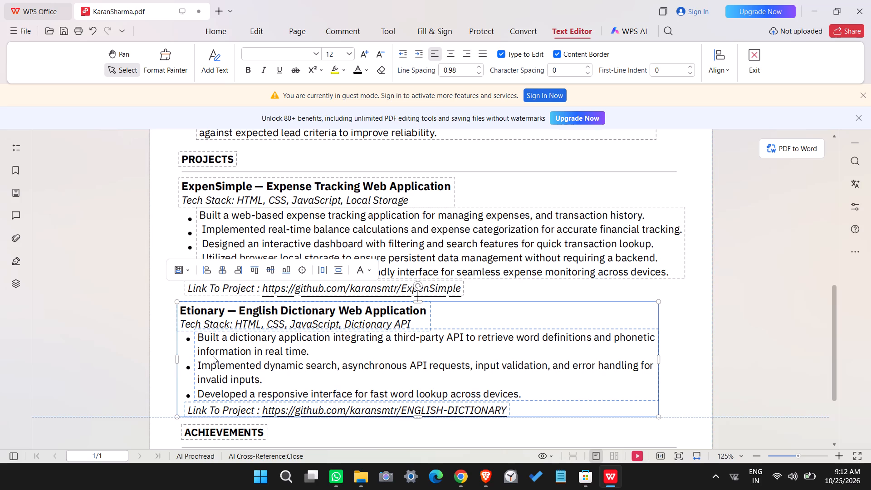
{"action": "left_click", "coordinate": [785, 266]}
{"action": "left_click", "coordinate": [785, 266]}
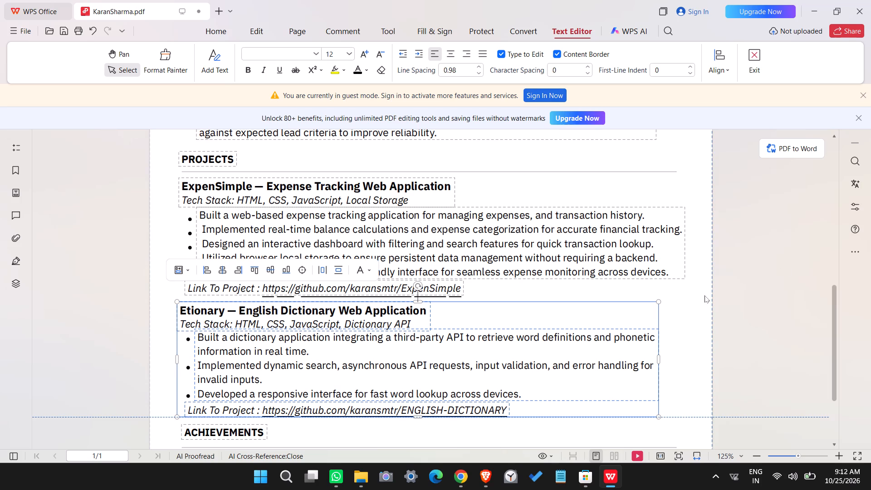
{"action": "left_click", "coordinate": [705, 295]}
Review the resume page at a smaller zoom and leave content editing with the Pan tool.
{"action": "scroll", "coordinate": [774, 298], "scroll_direction": "down", "scroll_amount": 2, "text": "ctrl"}
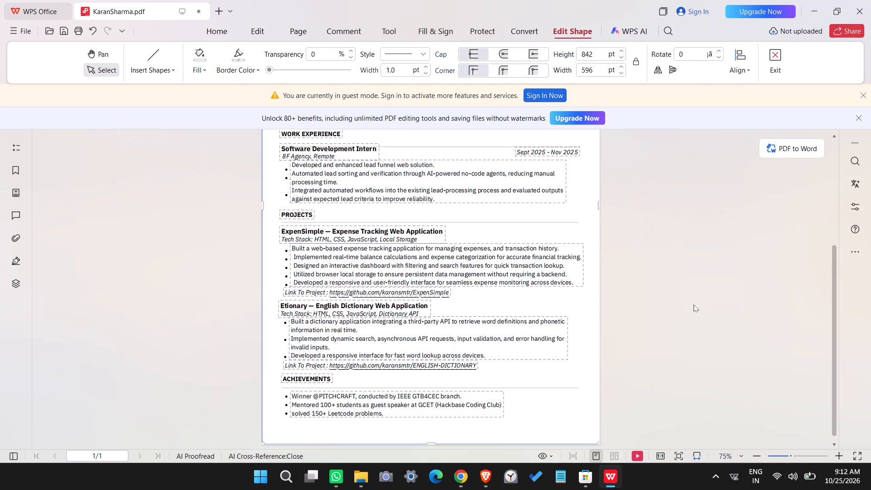
{"action": "left_click", "coordinate": [680, 310]}
{"action": "left_click", "coordinate": [96, 44]}
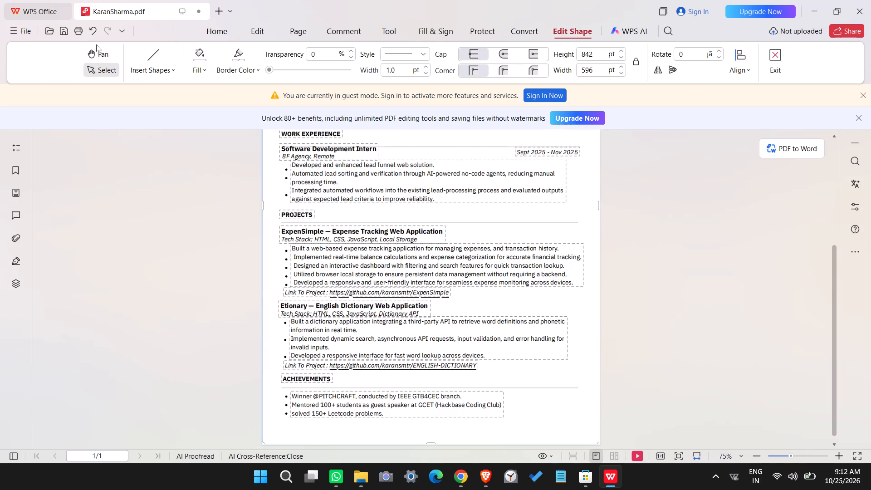
{"action": "left_click", "coordinate": [95, 49]}
{"action": "scroll", "coordinate": [482, 276], "scroll_direction": "up", "scroll_amount": 3}
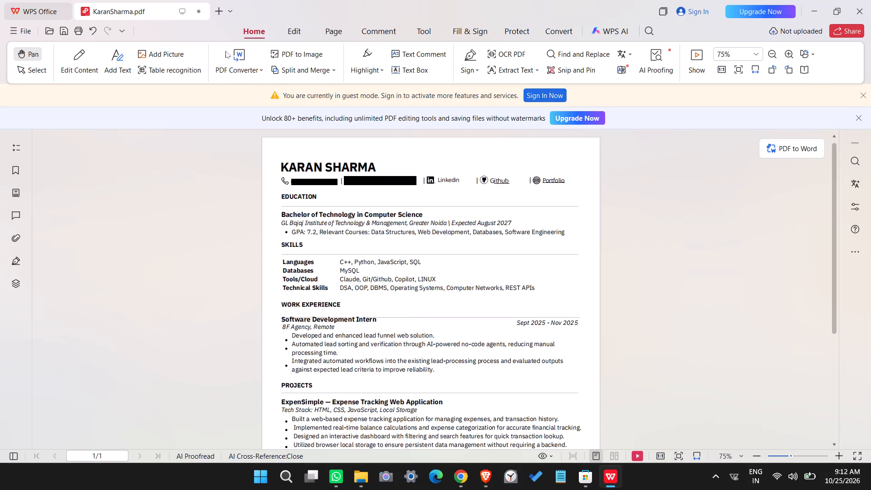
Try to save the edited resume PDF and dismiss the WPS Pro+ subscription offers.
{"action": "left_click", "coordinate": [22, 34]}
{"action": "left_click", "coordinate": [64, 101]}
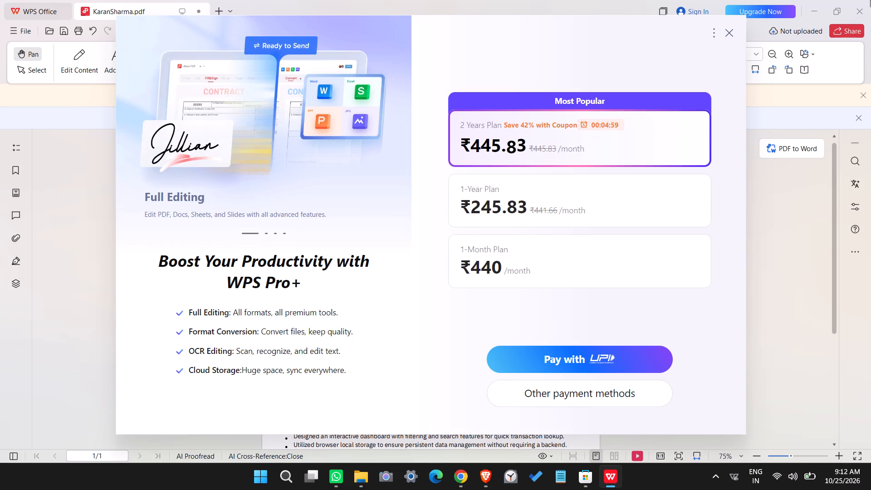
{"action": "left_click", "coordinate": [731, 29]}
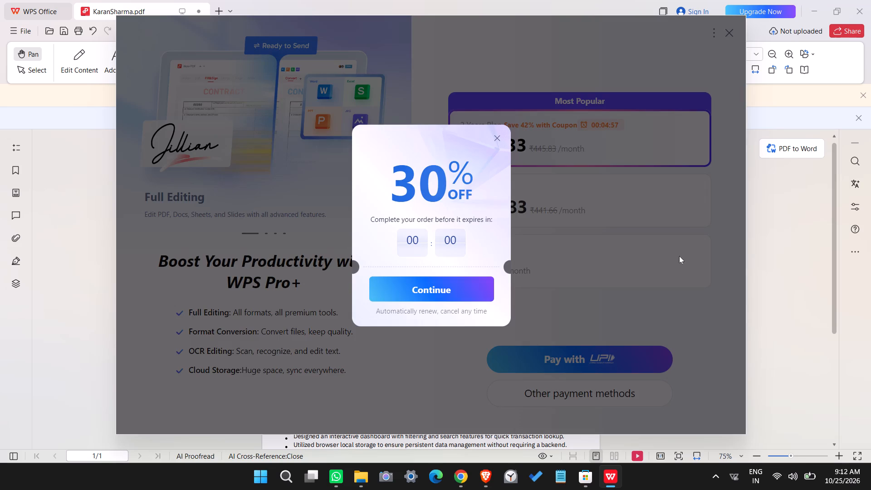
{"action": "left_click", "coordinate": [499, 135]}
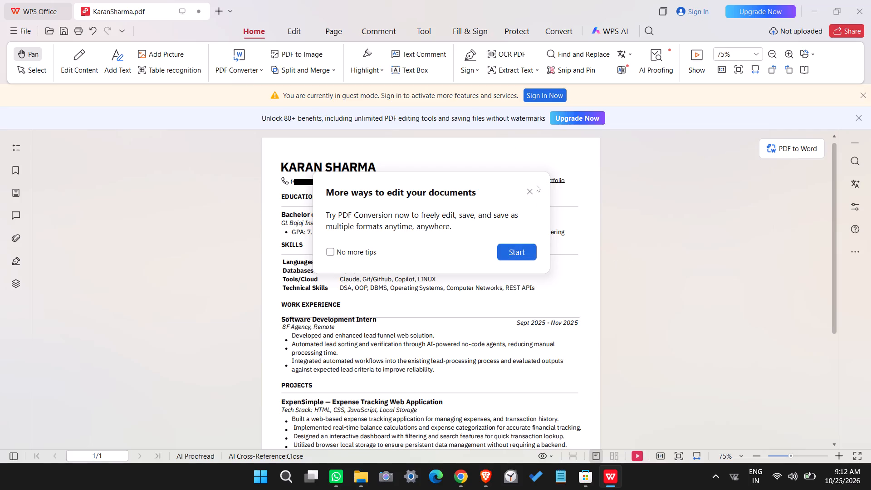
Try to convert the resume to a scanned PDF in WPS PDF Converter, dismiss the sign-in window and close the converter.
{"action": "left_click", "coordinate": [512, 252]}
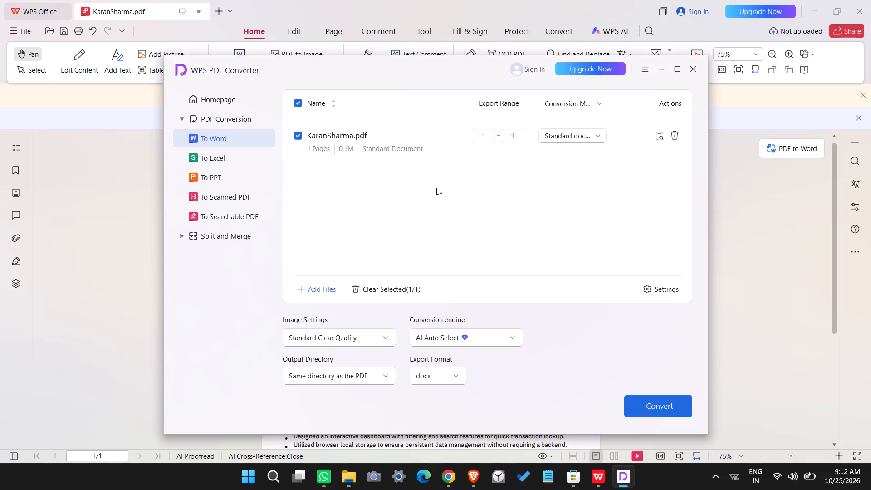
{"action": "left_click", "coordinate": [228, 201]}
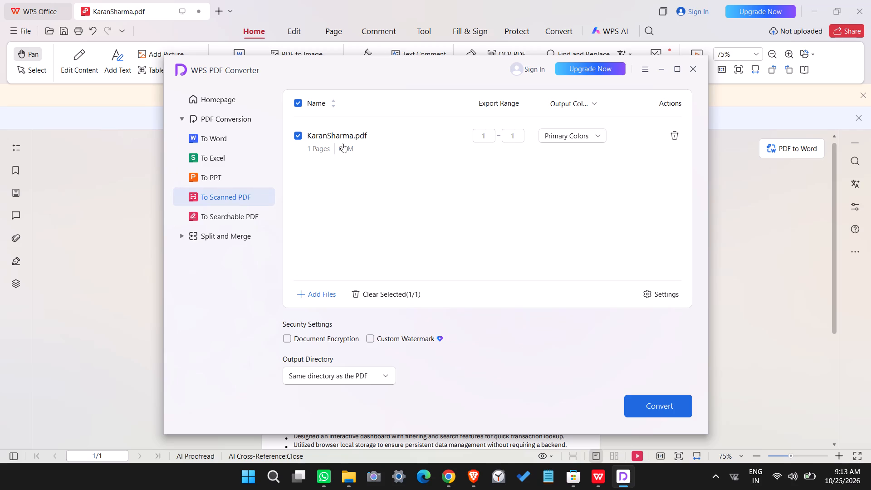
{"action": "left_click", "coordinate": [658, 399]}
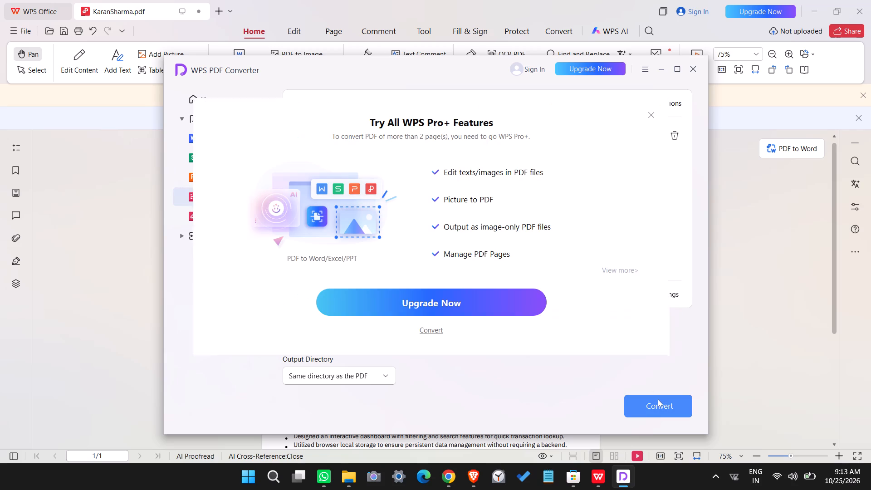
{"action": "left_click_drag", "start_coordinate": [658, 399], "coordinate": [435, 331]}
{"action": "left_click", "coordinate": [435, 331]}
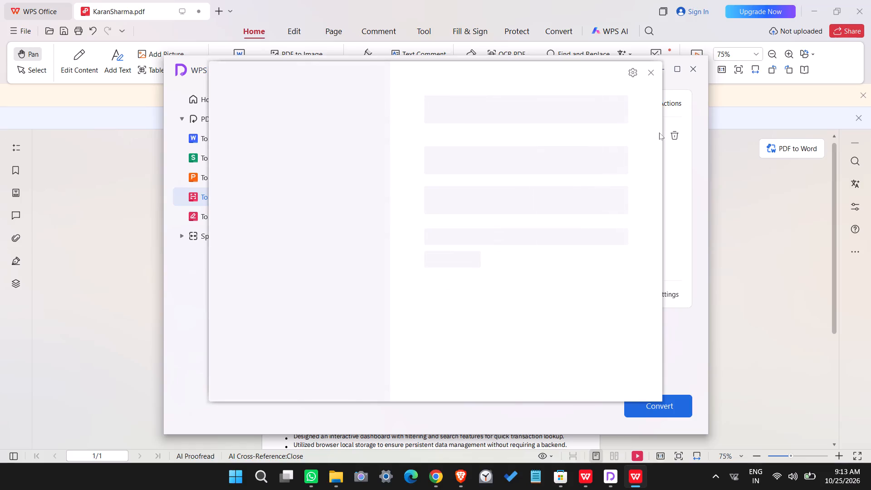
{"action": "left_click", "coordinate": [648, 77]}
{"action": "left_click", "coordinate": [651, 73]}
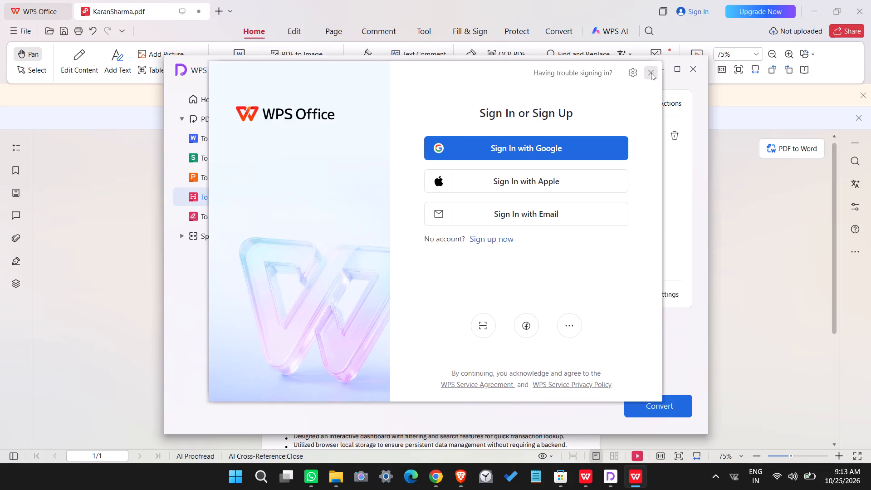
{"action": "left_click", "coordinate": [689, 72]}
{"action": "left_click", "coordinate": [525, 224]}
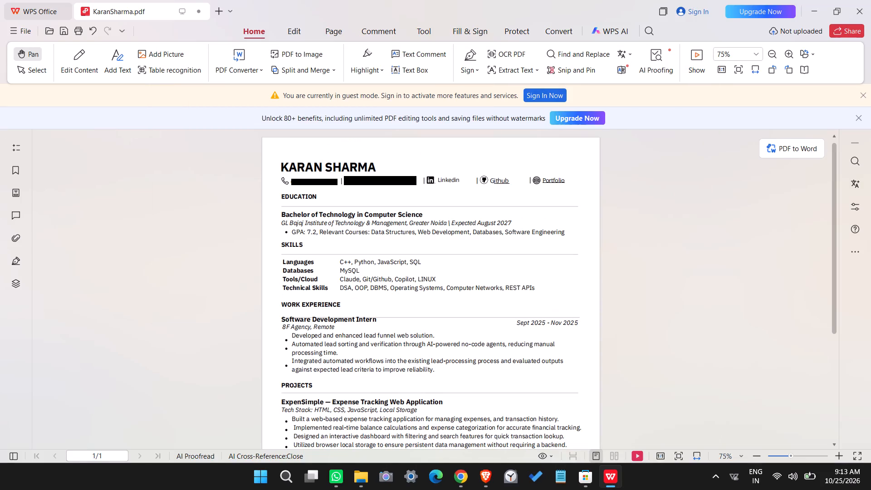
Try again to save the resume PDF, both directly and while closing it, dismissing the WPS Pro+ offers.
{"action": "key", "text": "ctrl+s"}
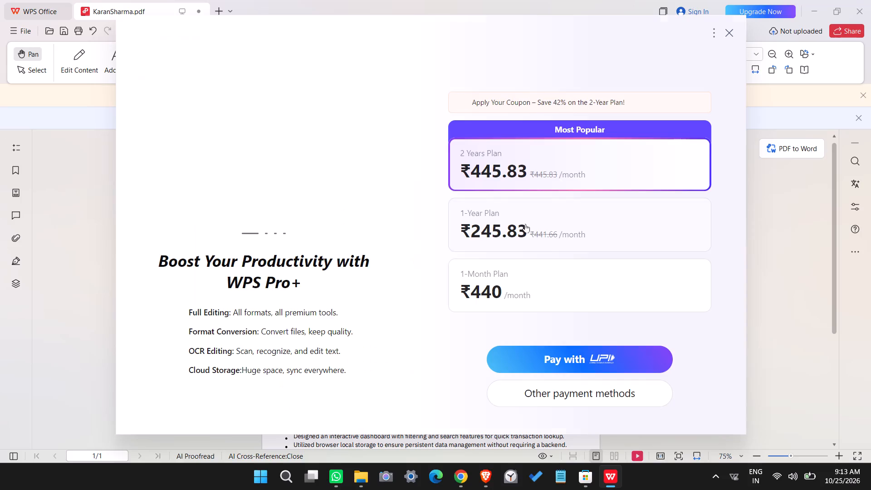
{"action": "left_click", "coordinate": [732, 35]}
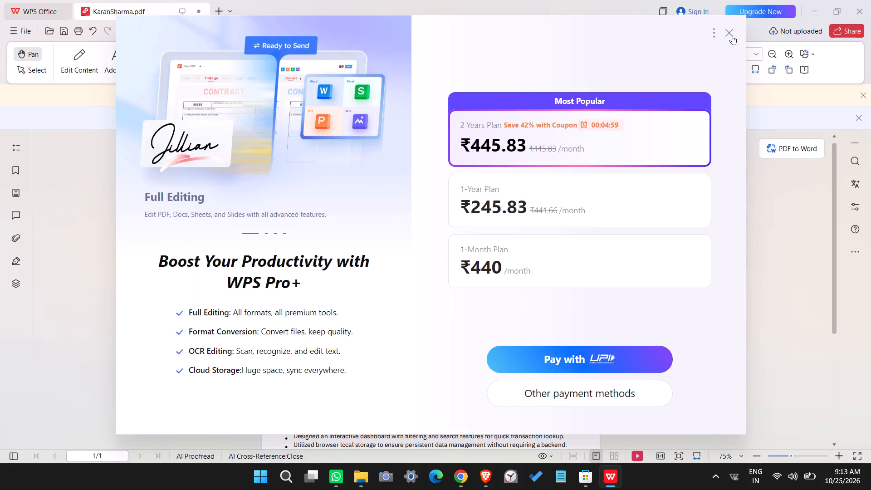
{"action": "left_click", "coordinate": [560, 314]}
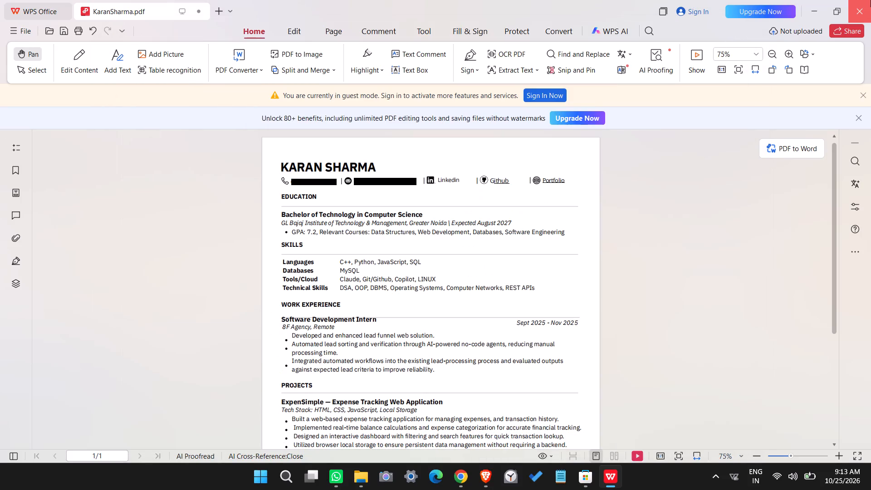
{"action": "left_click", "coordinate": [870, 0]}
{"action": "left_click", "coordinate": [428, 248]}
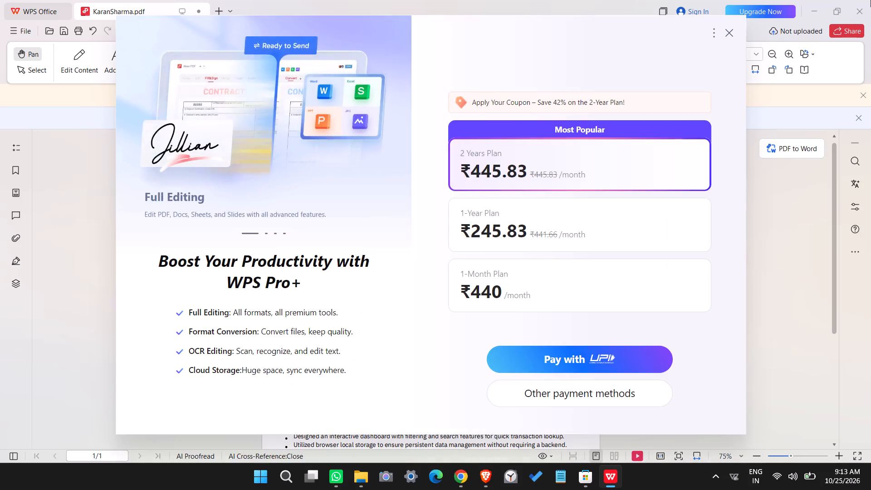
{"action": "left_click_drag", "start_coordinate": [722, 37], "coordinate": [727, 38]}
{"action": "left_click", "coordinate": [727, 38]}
Close the resume PDF without saving it and close the WPS Office window.
{"action": "left_click", "coordinate": [870, 0]}
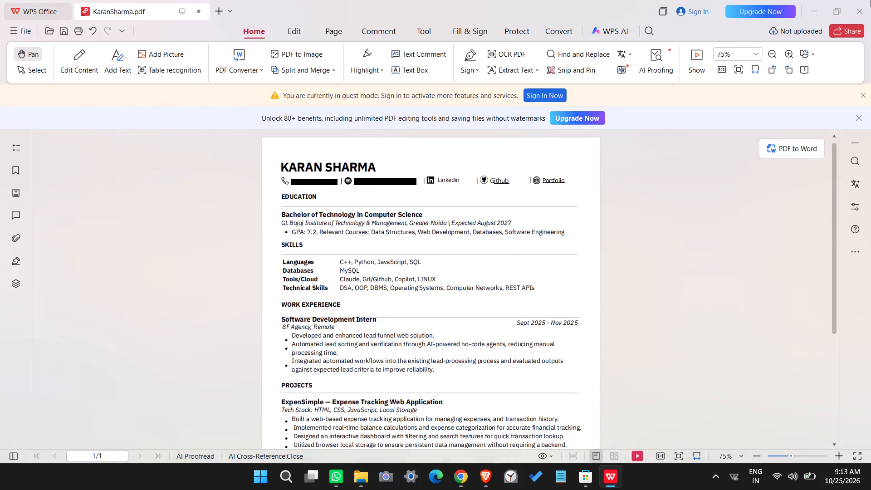
{"action": "left_click", "coordinate": [489, 245]}
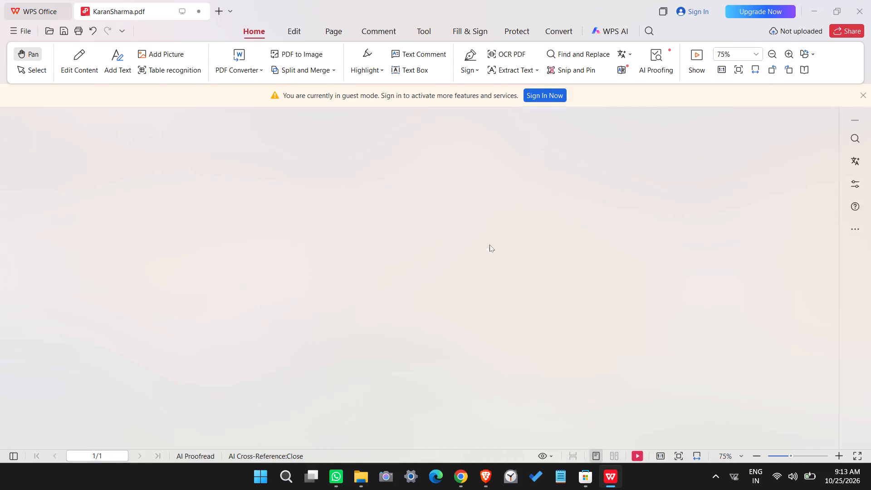
{"action": "left_click", "coordinate": [870, 0]}
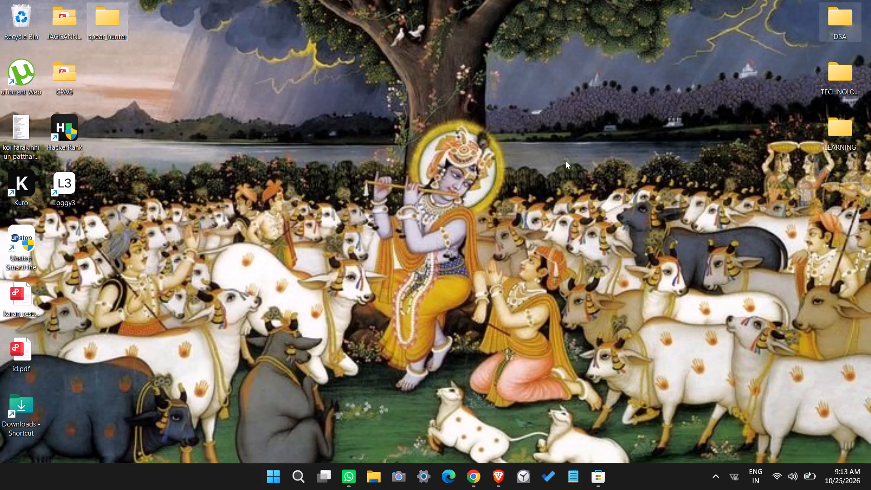
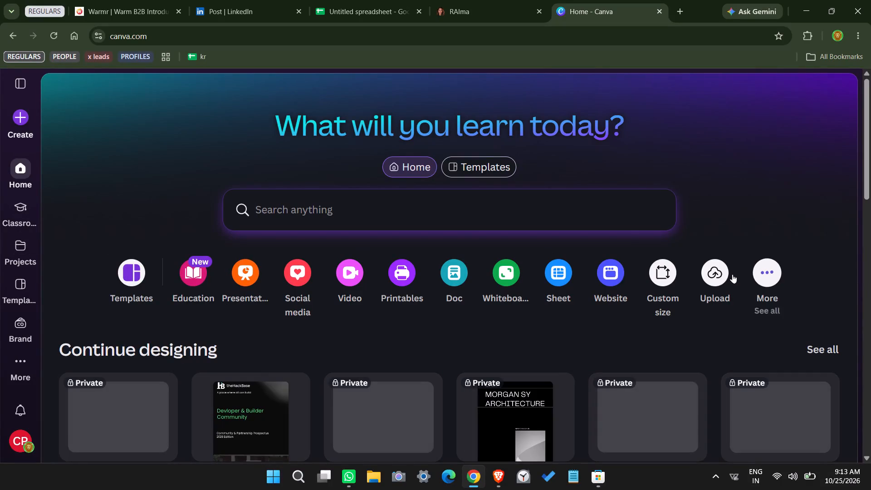
Open the recent Black and White Simple Professional resume design in Canva and bring up the Skills section on page 2.
{"action": "scroll", "coordinate": [581, 327], "scroll_direction": "down", "scroll_amount": 1}
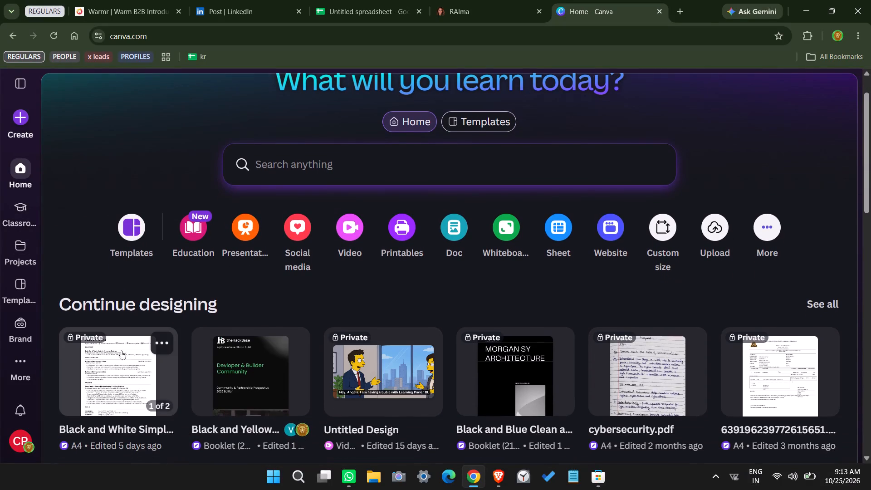
{"action": "left_click", "coordinate": [105, 396]}
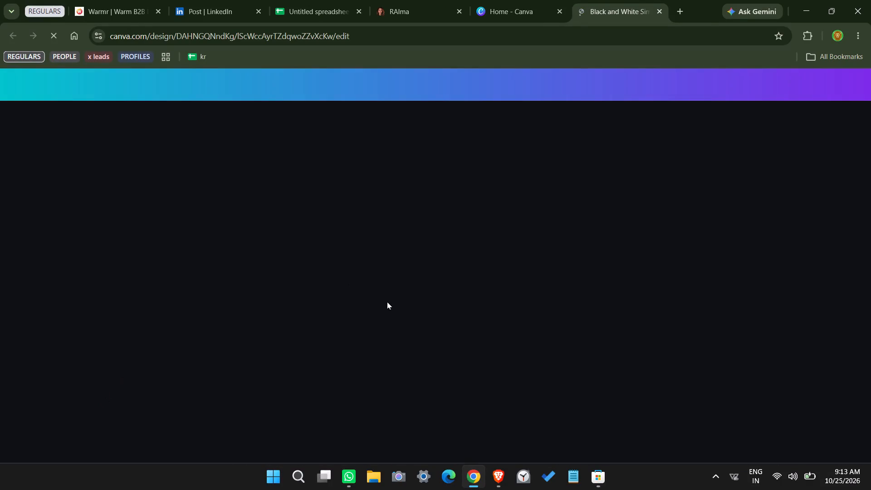
{"action": "scroll", "coordinate": [387, 302], "scroll_direction": "down", "scroll_amount": 2}
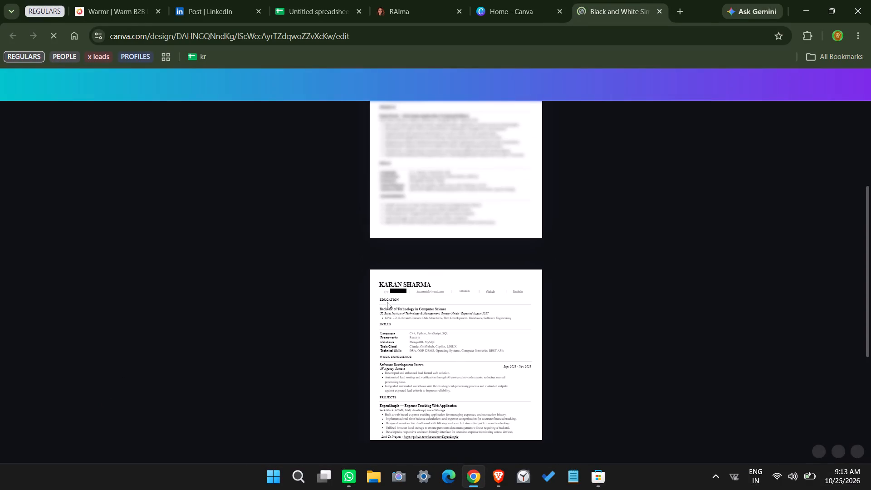
{"action": "scroll", "coordinate": [387, 302], "scroll_direction": "down", "scroll_amount": 1}
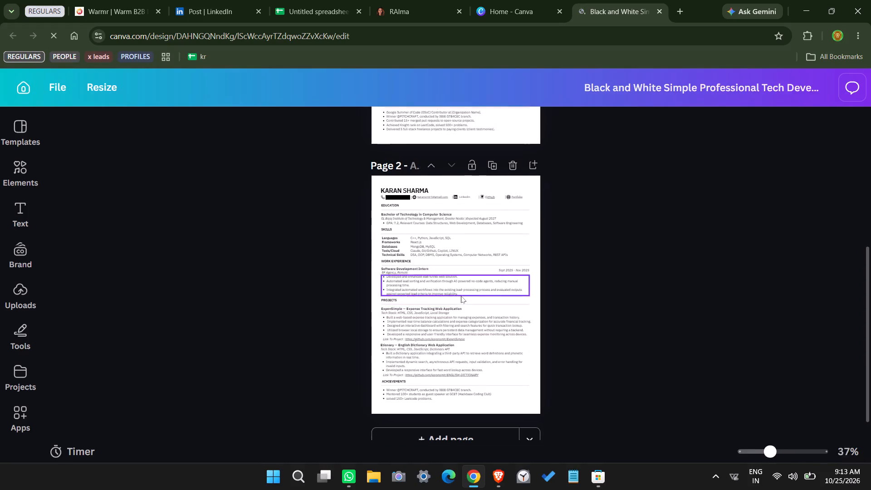
{"action": "left_click", "coordinate": [373, 174]}
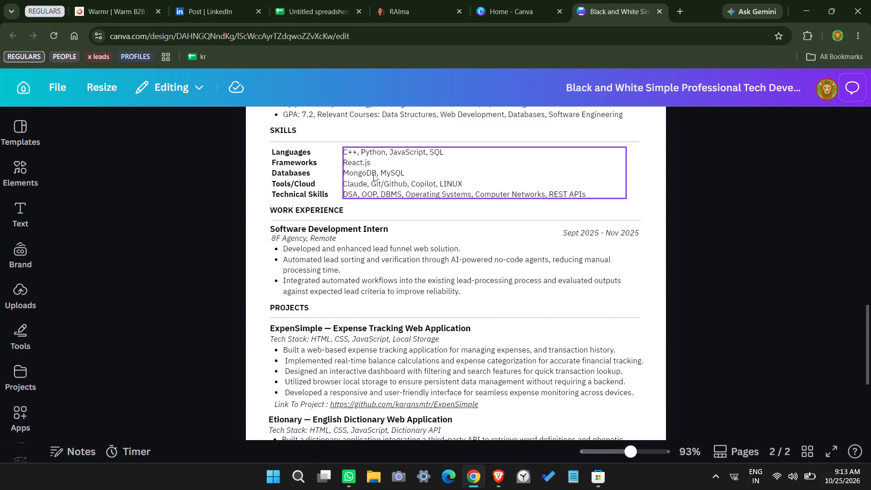
Delete the Frameworks label and its React.js entry from the Skills section, including the blank line left behind.
{"action": "triple_click", "coordinate": [381, 158]}
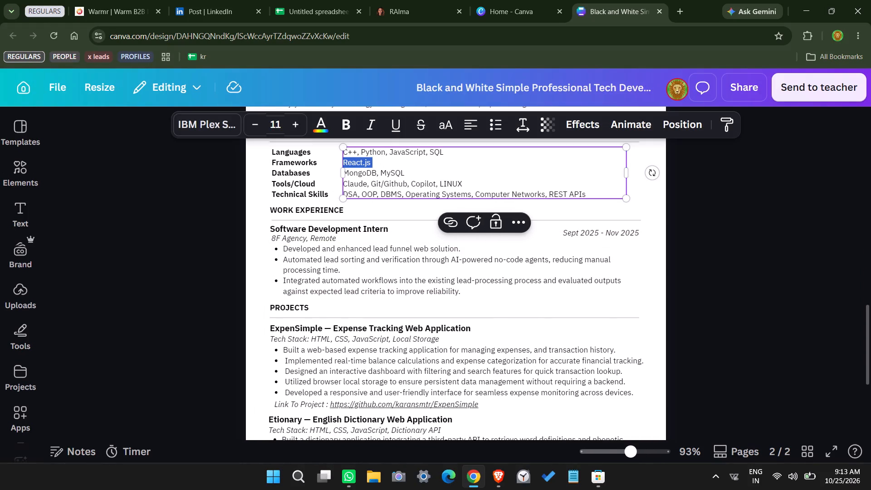
{"action": "key", "text": "BackSpace"}
{"action": "left_click", "coordinate": [281, 168]}
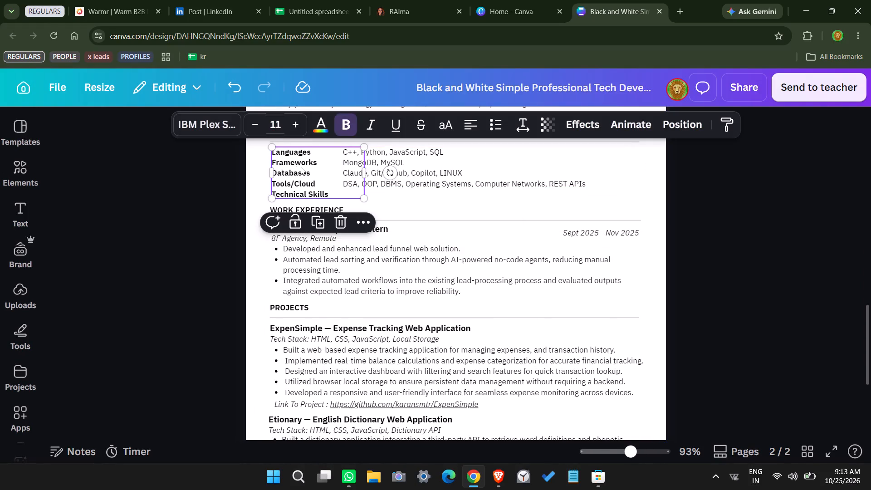
{"action": "double_click", "coordinate": [301, 167]}
{"action": "key", "text": "BackSpace"}
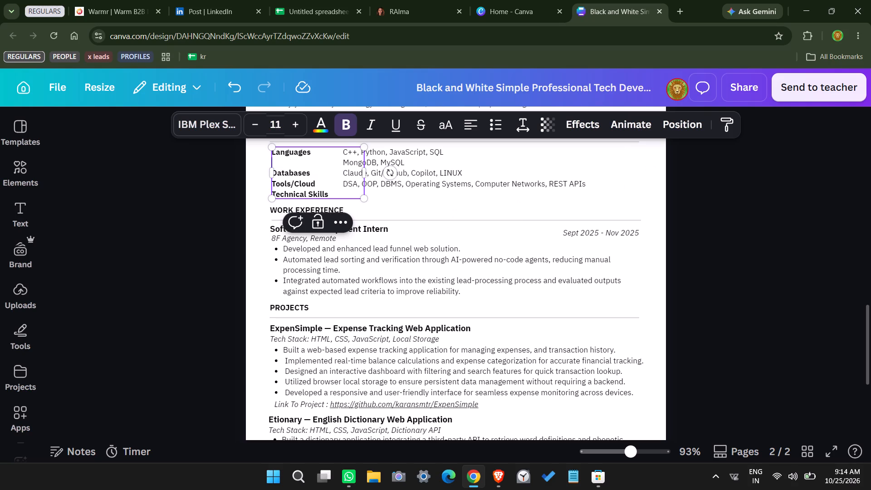
{"action": "key", "text": "BackSpace"}
Move the whole Work Experience section with its divider up to about 0.3 below the Skills rows.
{"action": "left_click", "coordinate": [398, 237]}
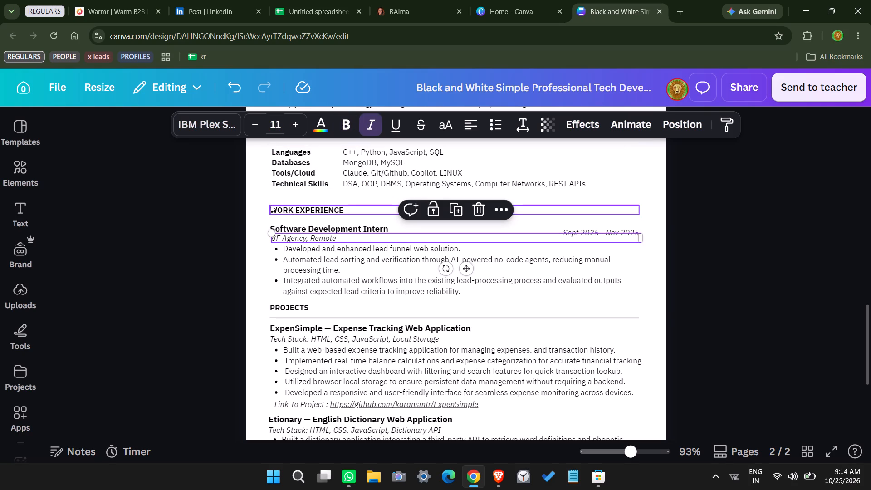
{"action": "left_click", "coordinate": [267, 205]}
{"action": "left_click_drag", "start_coordinate": [267, 205], "coordinate": [406, 243]}
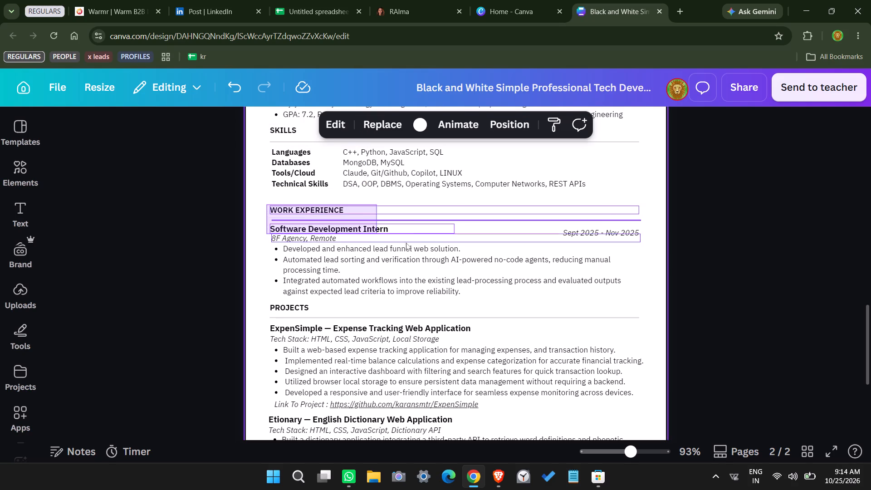
{"action": "left_click_drag", "start_coordinate": [406, 243], "coordinate": [618, 304]}
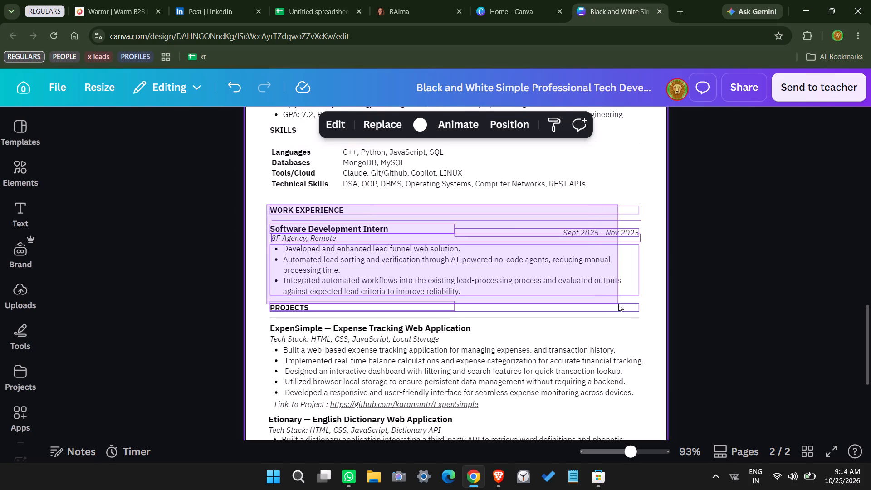
{"action": "left_click_drag", "start_coordinate": [618, 304], "coordinate": [625, 290]}
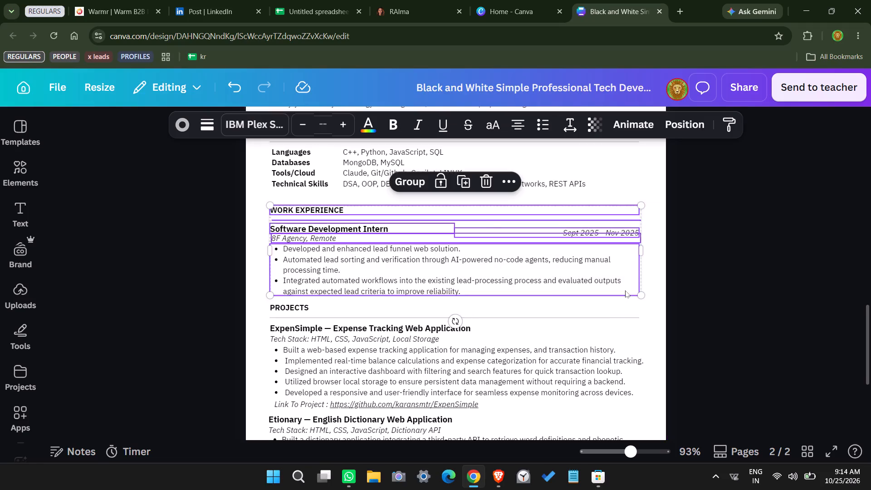
{"action": "key", "text": "Up"}
{"action": "key", "text": "Up"}
{"action": "key", "text": "Up"}
{"action": "key", "text": "Up"}
{"action": "key", "text": "Up"}
{"action": "key", "text": "Up"}
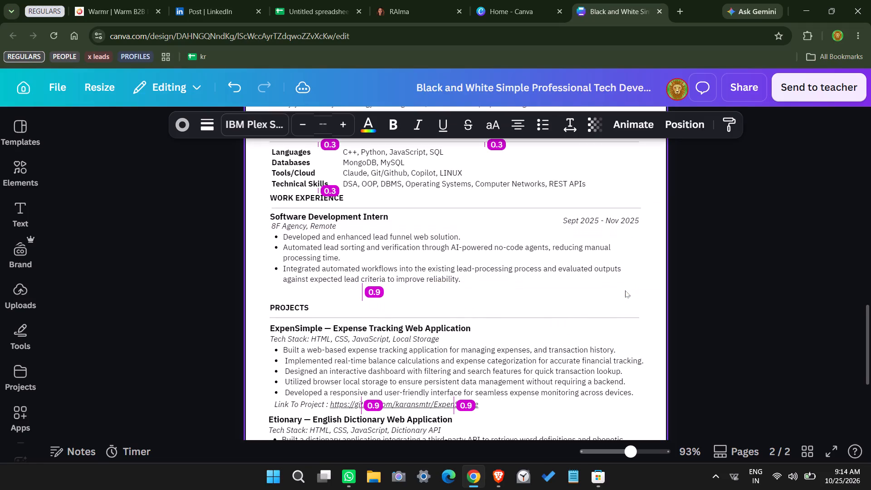
{"action": "left_click", "coordinate": [741, 309]}
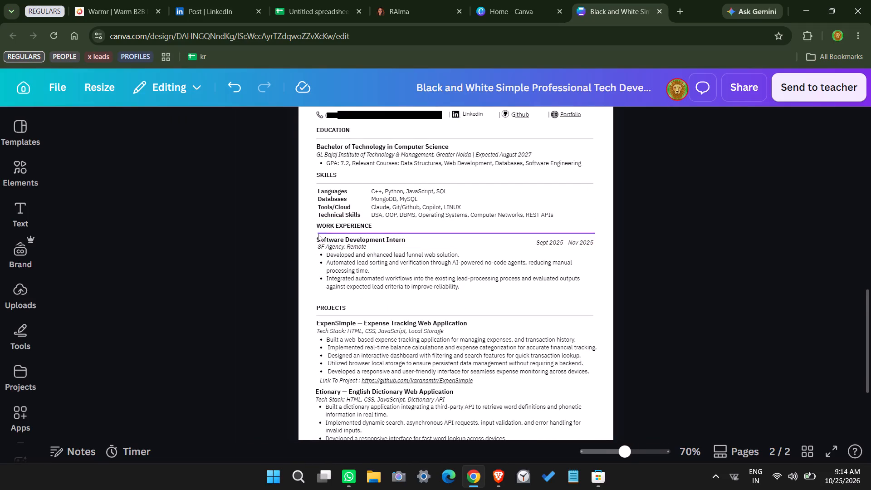
Fine-tune the Work Experience section's vertical position, nudging it slightly down to leave a gap of about 0.8 above the Projects heading.
{"action": "left_click_drag", "start_coordinate": [311, 224], "coordinate": [596, 289]}
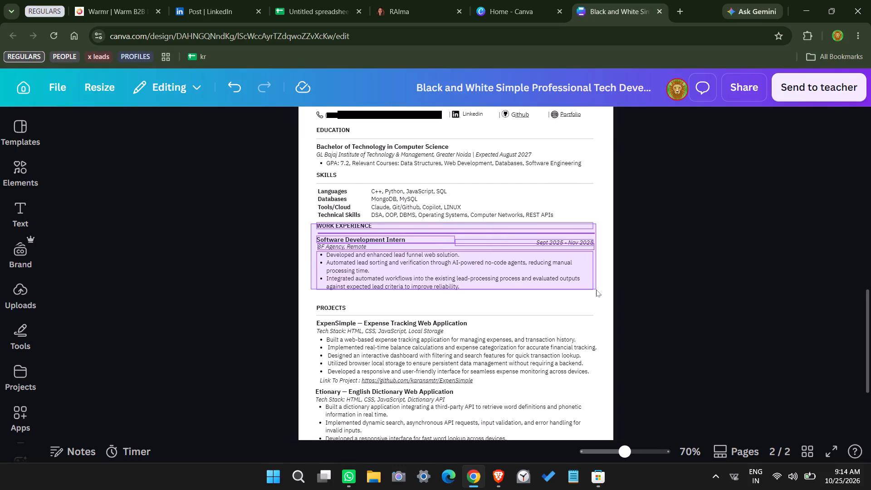
{"action": "left_click_drag", "start_coordinate": [596, 289], "coordinate": [595, 290]}
{"action": "key", "text": "Down"}
{"action": "key", "text": "Down"}
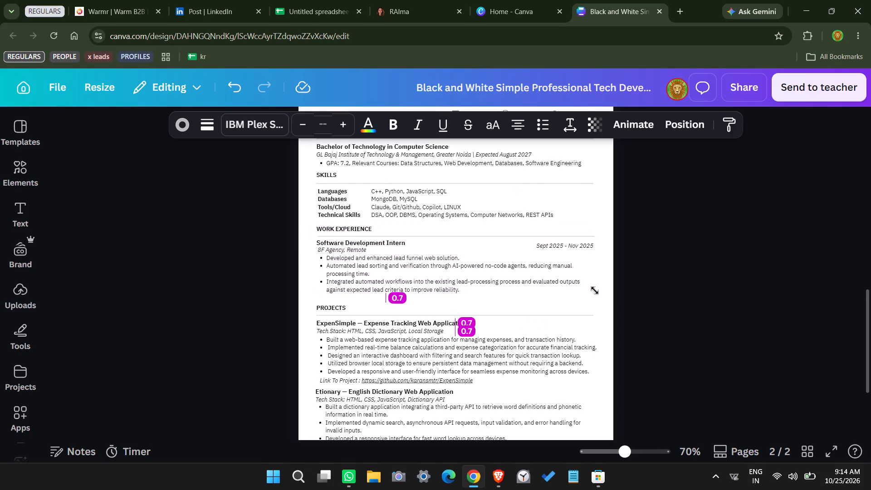
{"action": "key", "text": "Up"}
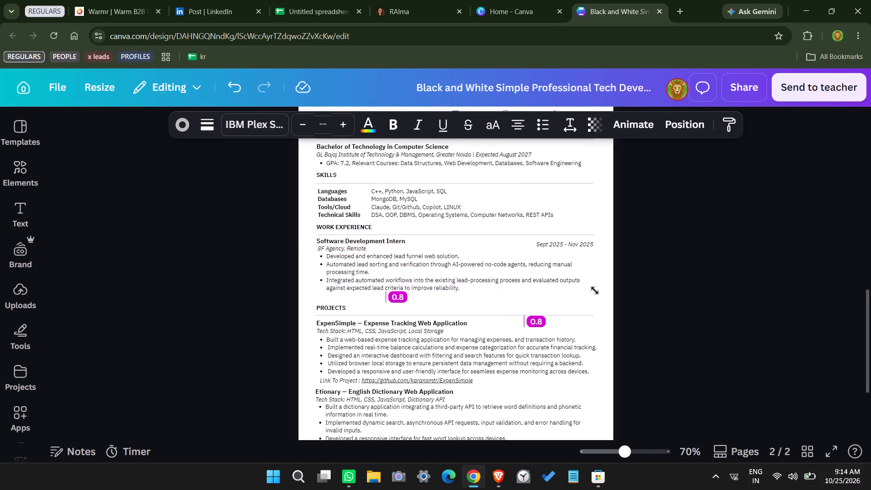
{"action": "key", "text": "Up"}
{"action": "key", "text": "Down"}
{"action": "key", "text": "Down"}
{"action": "key", "text": "Up"}
{"action": "key", "text": "Up"}
{"action": "key", "text": "Down"}
{"action": "key", "text": "Up"}
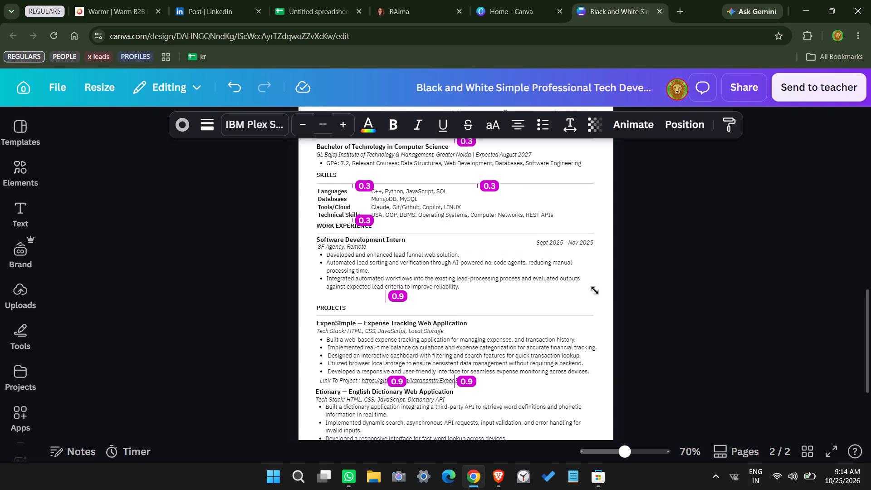
{"action": "key", "text": "Down"}
{"action": "key", "text": "Up"}
{"action": "key", "text": "Down"}
{"action": "key", "text": "Up"}
{"action": "key", "text": "Down"}
{"action": "key", "text": "Down"}
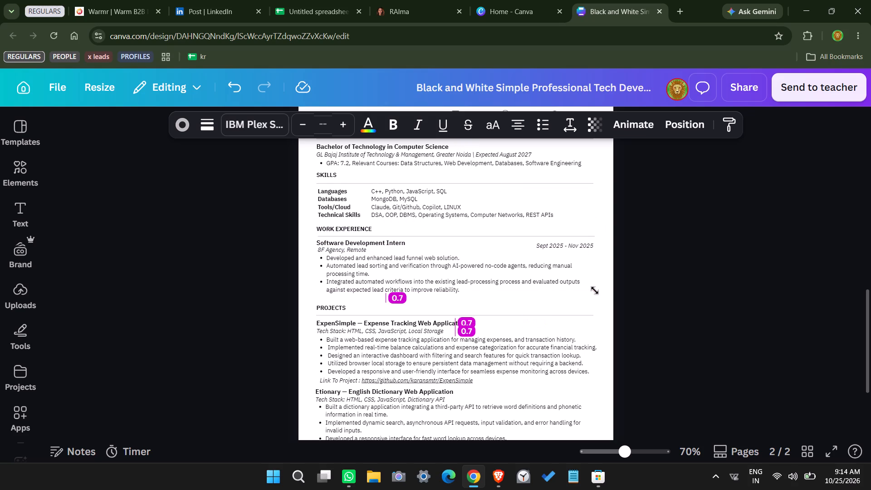
{"action": "key", "text": "Down"}
{"action": "key", "text": "Down"}
{"action": "key", "text": "Up"}
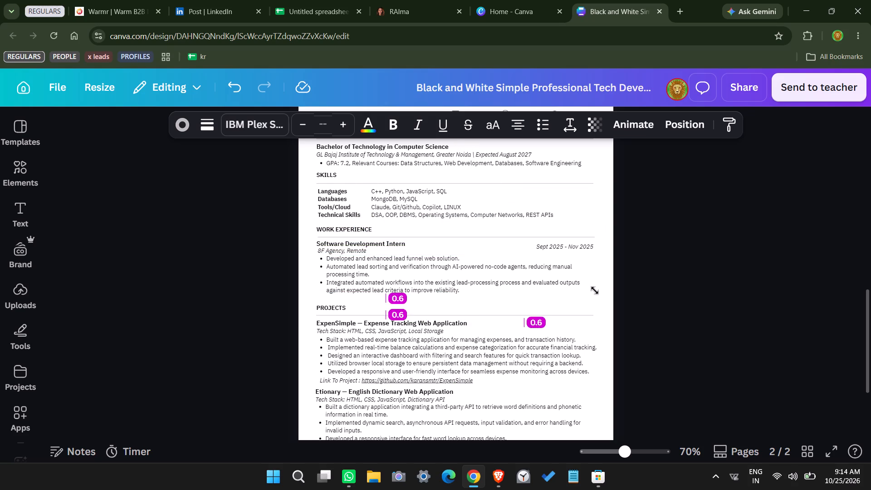
{"action": "key", "text": "Down"}
{"action": "key", "text": "Up"}
{"action": "key", "text": "Up"}
{"action": "key", "text": "Up"}
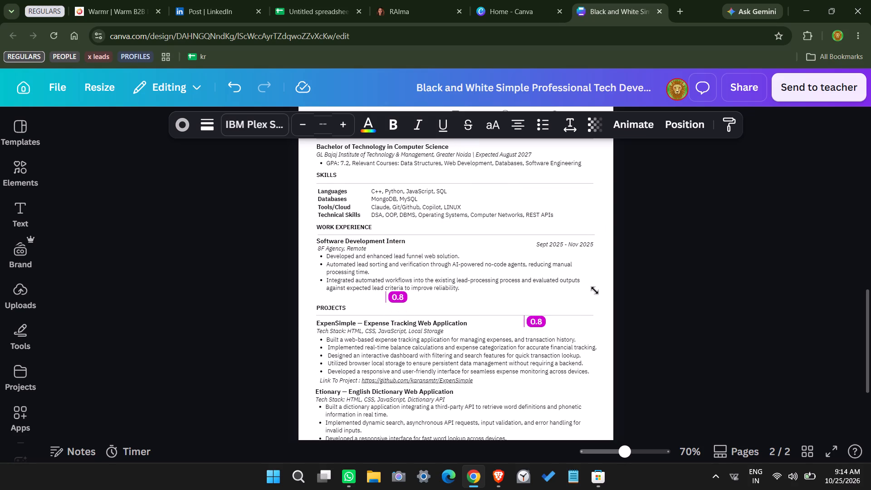
{"action": "left_click", "coordinate": [710, 306]}
Move the Projects heading and its divider line up to about 0.4 below the Work Experience text.
{"action": "scroll", "coordinate": [710, 306], "scroll_direction": "down", "scroll_amount": 2}
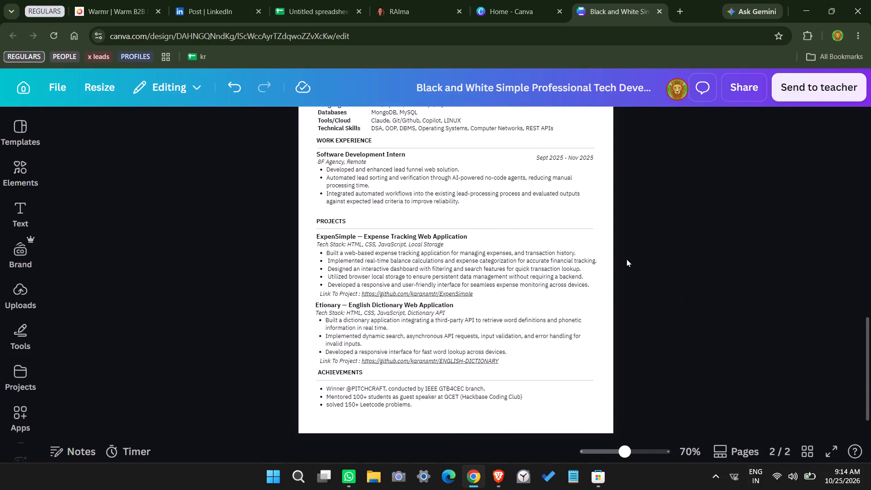
{"action": "left_click_drag", "start_coordinate": [308, 216], "coordinate": [361, 230]}
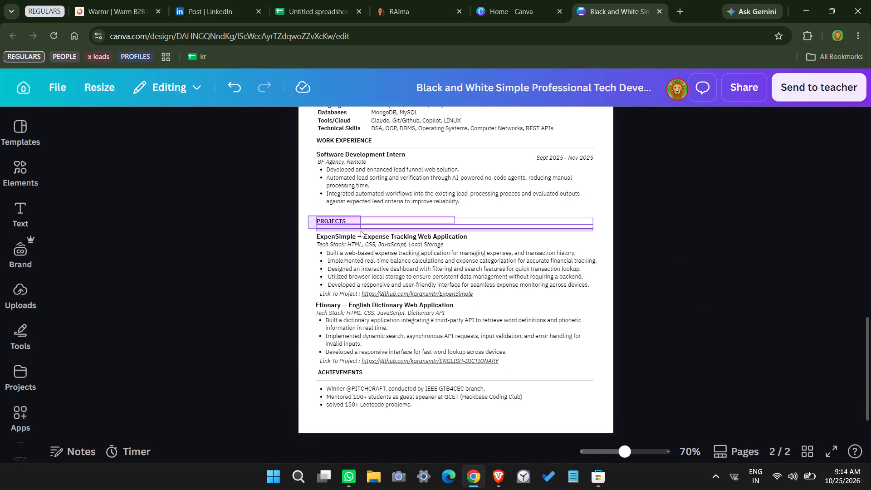
{"action": "left_click_drag", "start_coordinate": [361, 230], "coordinate": [360, 231]}
{"action": "key", "text": "Up"}
{"action": "key", "text": "Up"}
{"action": "key", "text": "Up"}
{"action": "key", "text": "Up"}
{"action": "key", "text": "Down"}
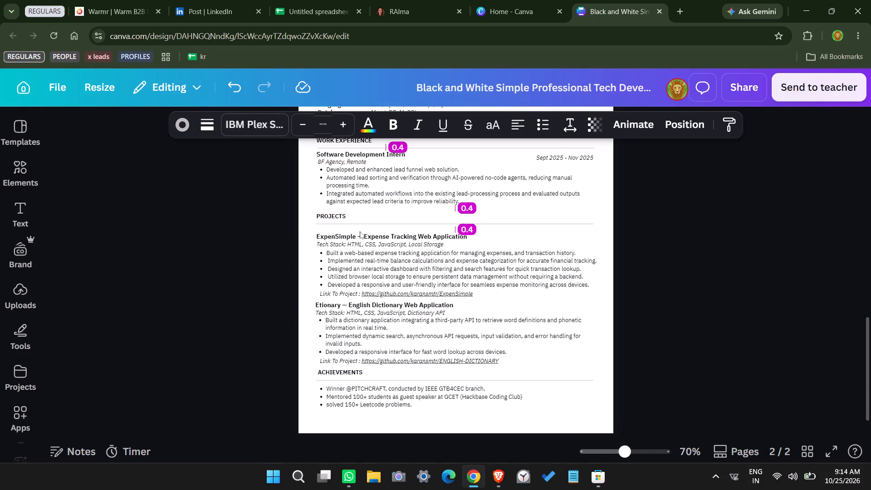
Move the ExpenSimple project's title, tech stack, bullets and link up slightly toward the Projects divider.
{"action": "left_click", "coordinate": [308, 241]}
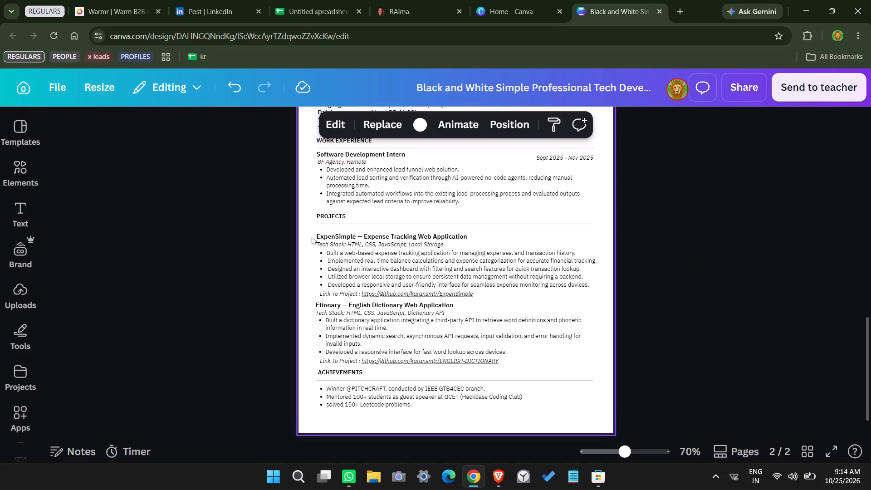
{"action": "left_click", "coordinate": [312, 237]}
{"action": "left_click_drag", "start_coordinate": [312, 237], "coordinate": [372, 292]}
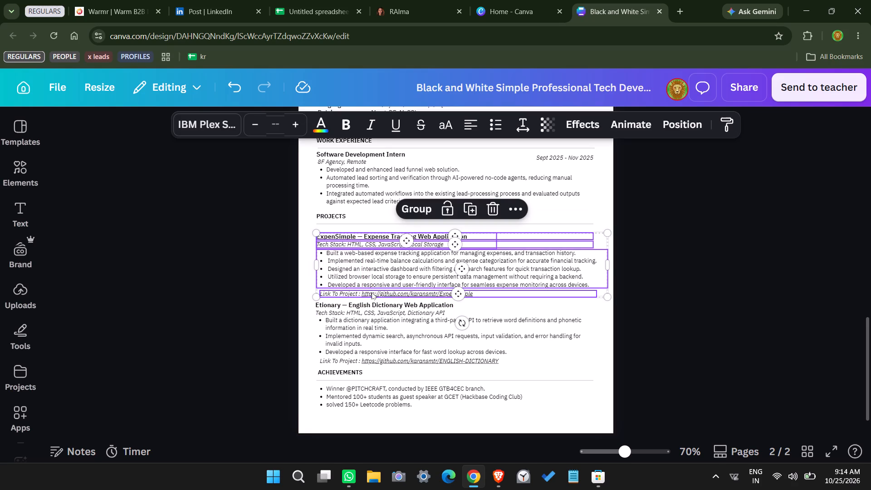
{"action": "key", "text": "Up"}
{"action": "key", "text": "Up"}
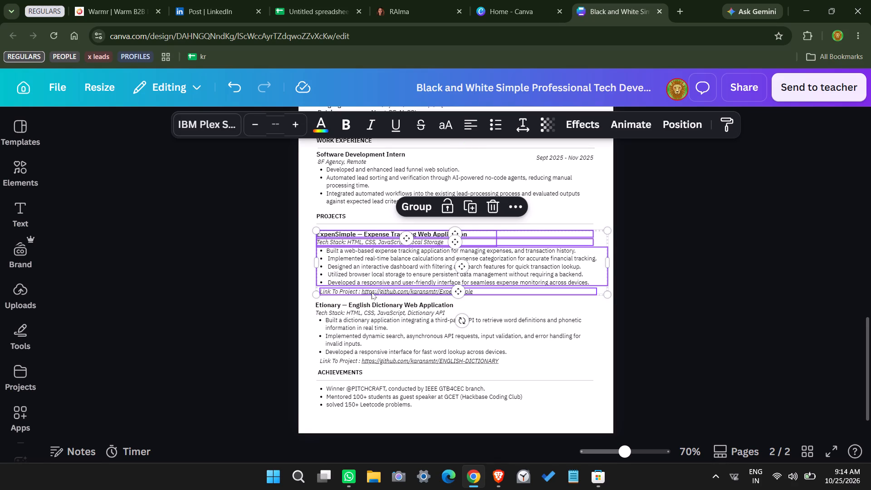
Move the Etionary project's title, tech stack, bullets and link up slightly toward the ExpenSimple block.
{"action": "left_click", "coordinate": [311, 305]}
{"action": "left_click", "coordinate": [311, 305]}
{"action": "left_click_drag", "start_coordinate": [311, 305], "coordinate": [324, 313]}
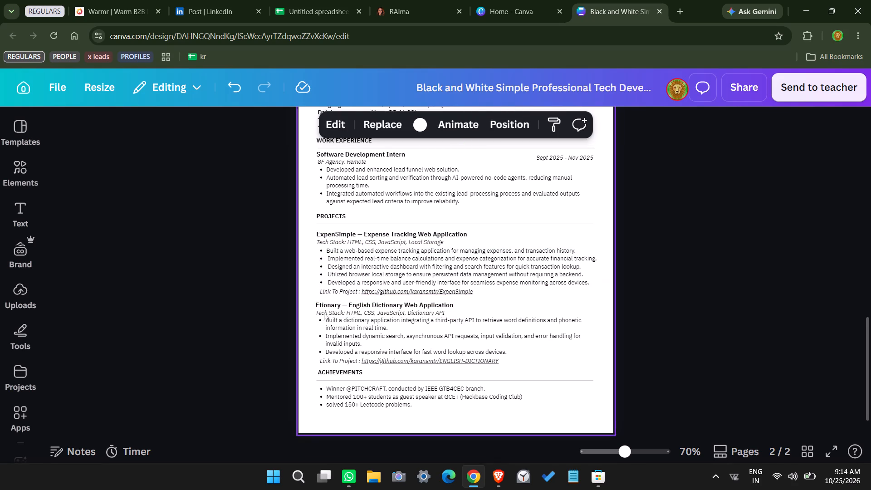
{"action": "left_click_drag", "start_coordinate": [324, 313], "coordinate": [473, 363]}
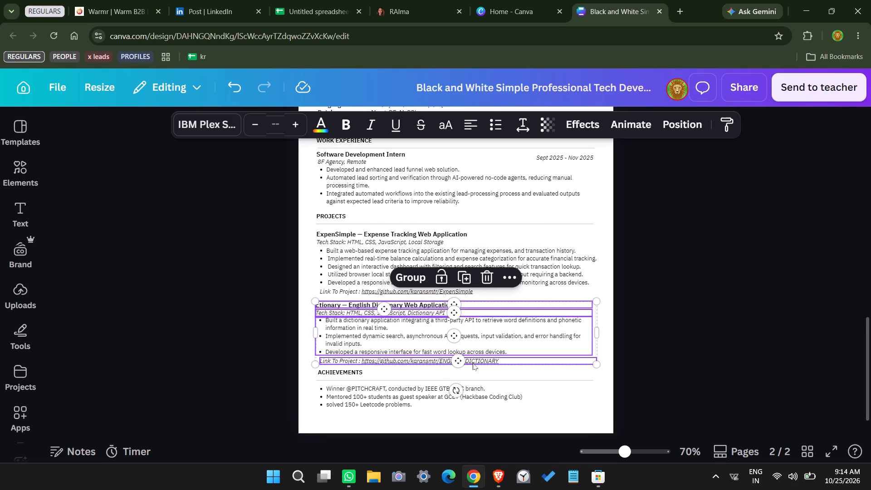
{"action": "key", "text": "Up"}
Move the Achievements heading, divider line and bullets down to about 0.7 below the Etionary project link.
{"action": "scroll", "coordinate": [468, 364], "scroll_direction": "down", "scroll_amount": 1}
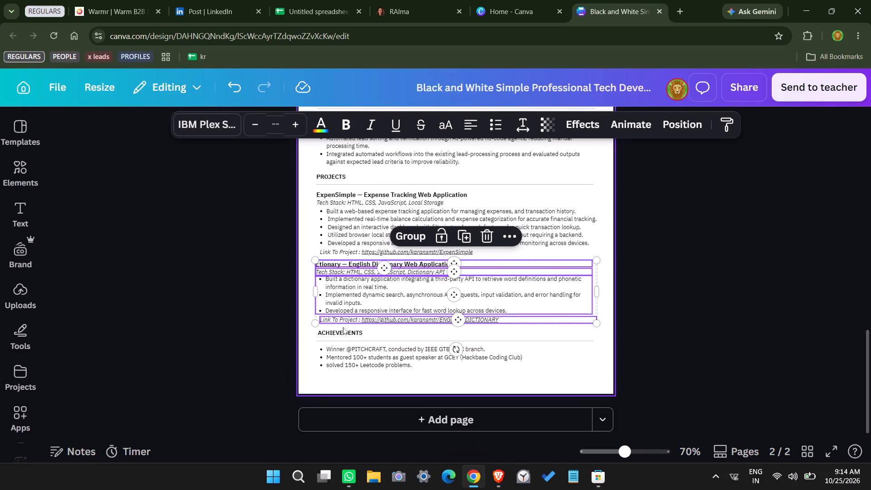
{"action": "left_click", "coordinate": [309, 330]}
{"action": "scroll", "coordinate": [671, 331], "scroll_direction": "up", "scroll_amount": 3}
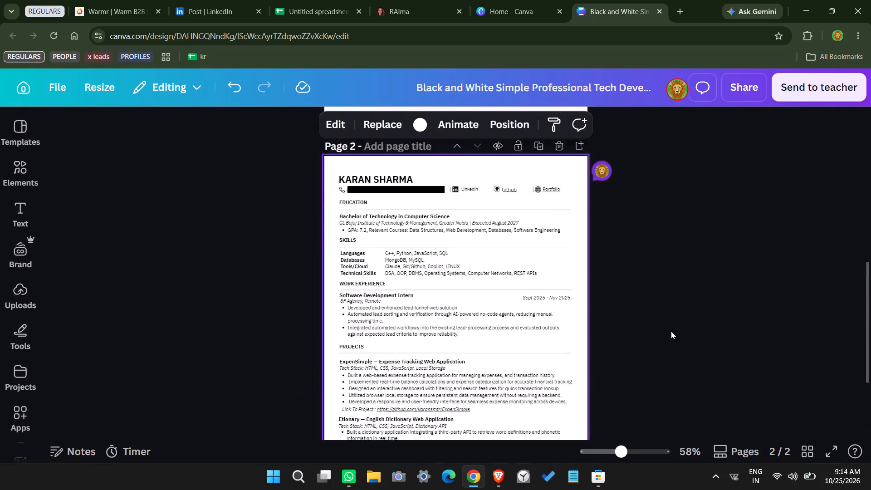
{"action": "scroll", "coordinate": [671, 331], "scroll_direction": "down", "scroll_amount": 3}
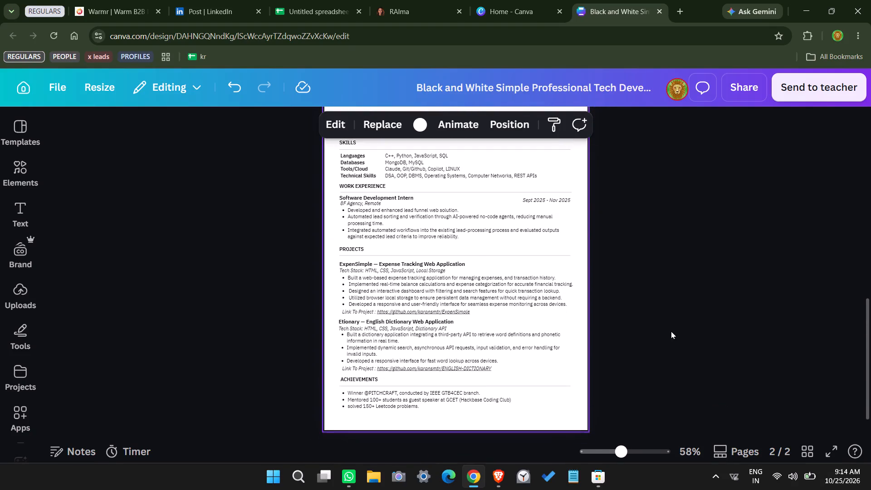
{"action": "left_click_drag", "start_coordinate": [336, 377], "coordinate": [431, 407]}
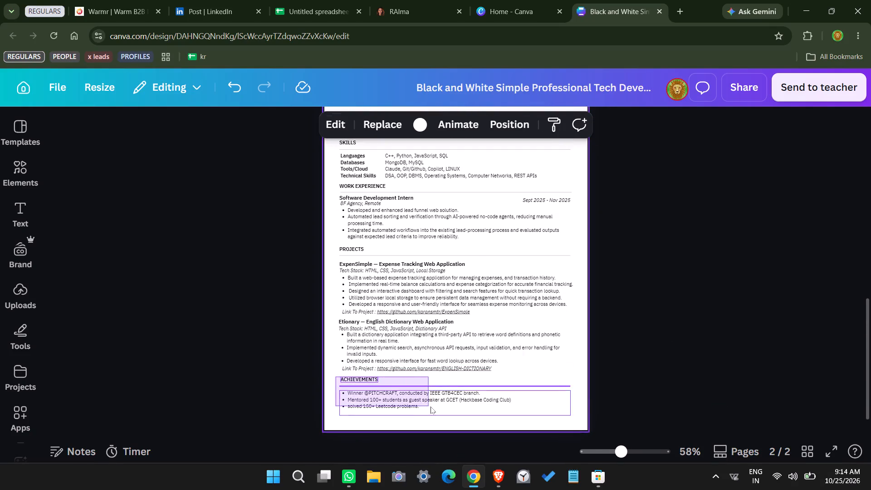
{"action": "key", "text": "Down"}
{"action": "key", "text": "Down"}
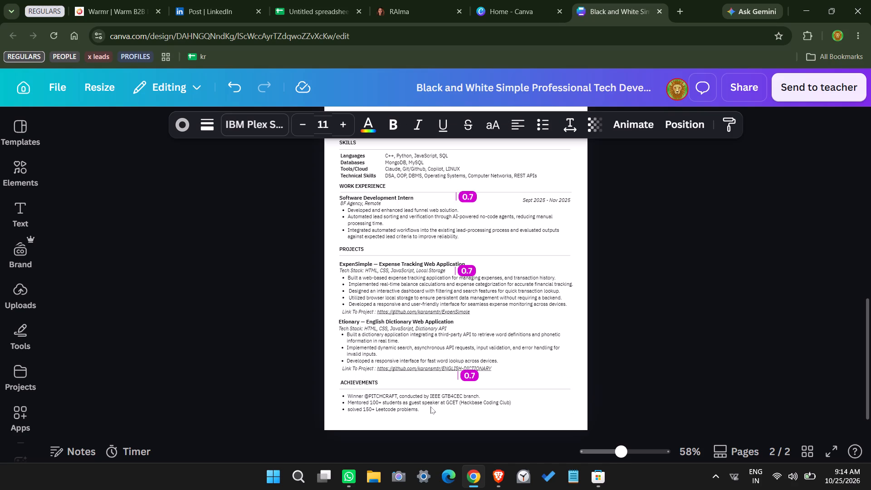
{"action": "key", "text": "Up"}
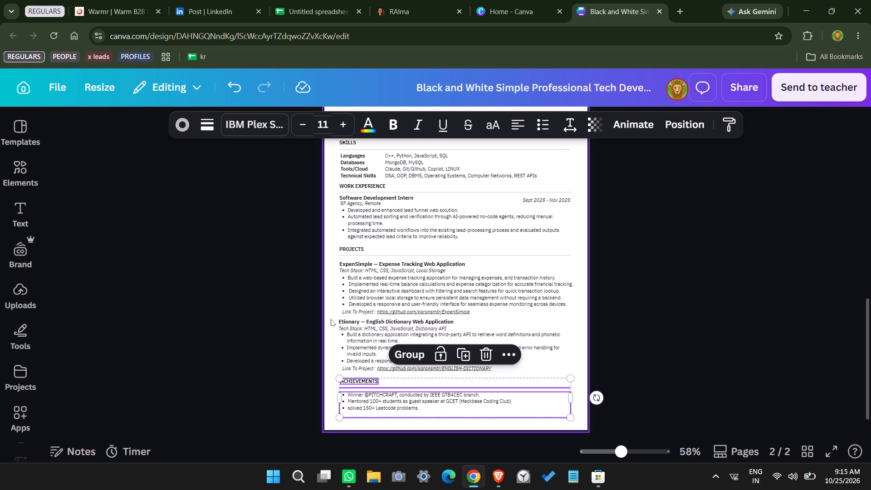
{"action": "key", "text": "Down"}
{"action": "left_click", "coordinate": [334, 324]}
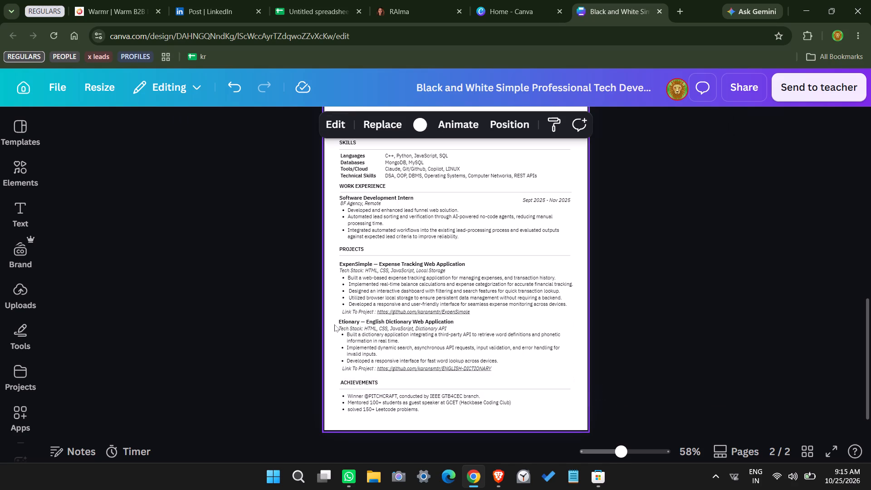
Move the Etionary project's title, tech stack, bullets and link down to about 0.5 below the ExpenSimple link.
{"action": "left_click", "coordinate": [334, 322]}
{"action": "left_click_drag", "start_coordinate": [334, 322], "coordinate": [408, 371]}
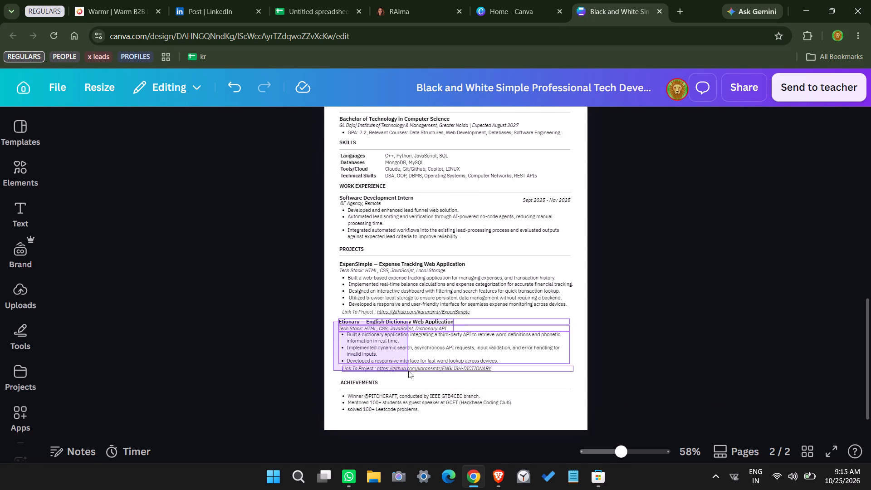
{"action": "left_click_drag", "start_coordinate": [408, 371], "coordinate": [408, 371]}
{"action": "key", "text": "Down"}
{"action": "key", "text": "Down"}
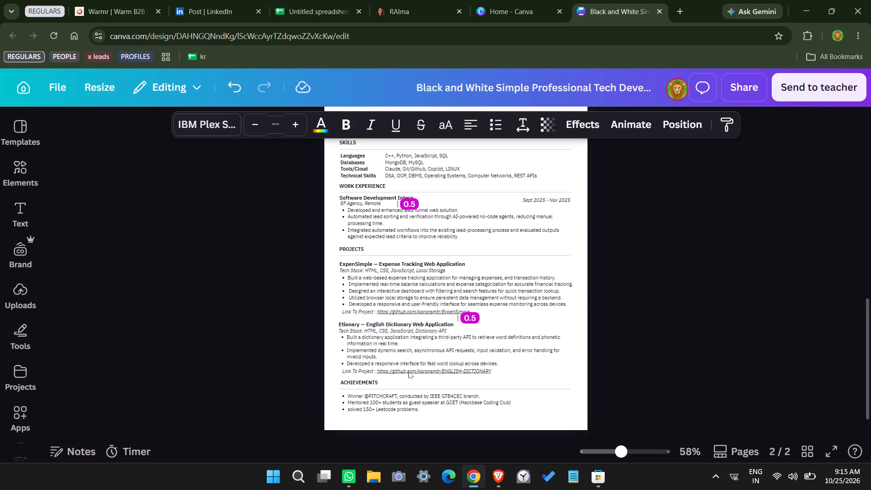
{"action": "key", "text": "Up"}
{"action": "key", "text": "Down"}
Move the ExpenSimple project's title, tech stack, bullets and link down to about 0.4 below the Projects divider.
{"action": "left_click", "coordinate": [332, 260]}
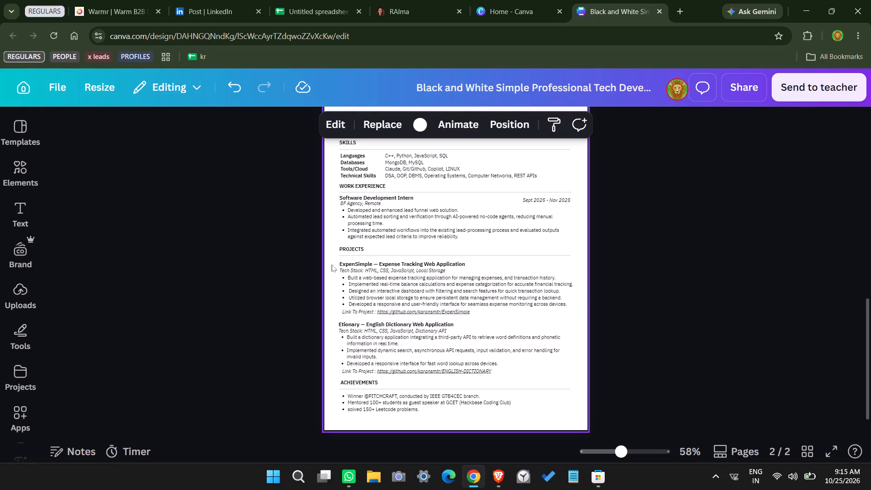
{"action": "left_click", "coordinate": [332, 265]}
{"action": "left_click_drag", "start_coordinate": [332, 265], "coordinate": [435, 313]}
{"action": "key", "text": "Down"}
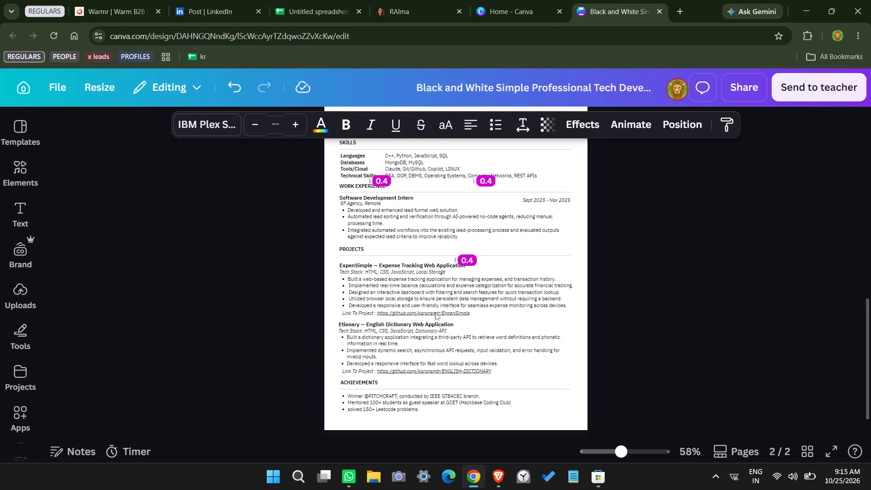
{"action": "left_click", "coordinate": [274, 310]}
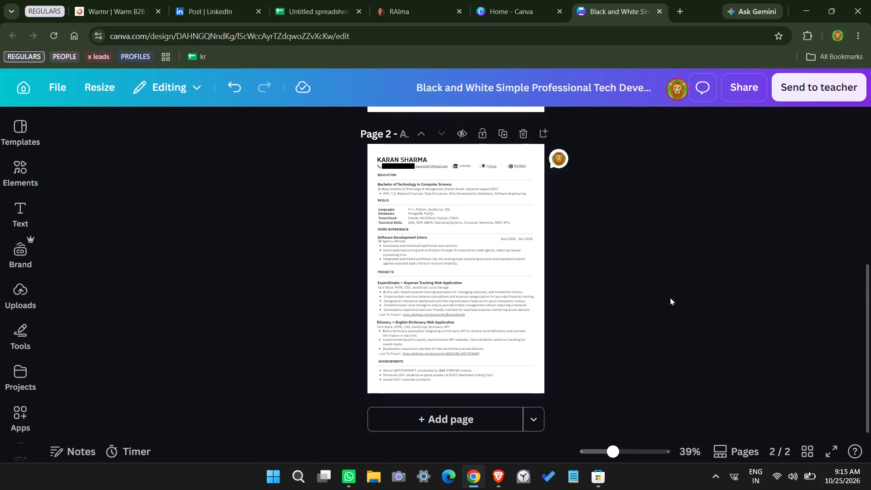
Set the GPA in the Education section's bullet to 7.0.
{"action": "scroll", "coordinate": [670, 298], "scroll_direction": "up", "scroll_amount": 1}
{"action": "scroll", "coordinate": [670, 298], "scroll_direction": "down", "scroll_amount": 1}
{"action": "left_click", "coordinate": [486, 283]}
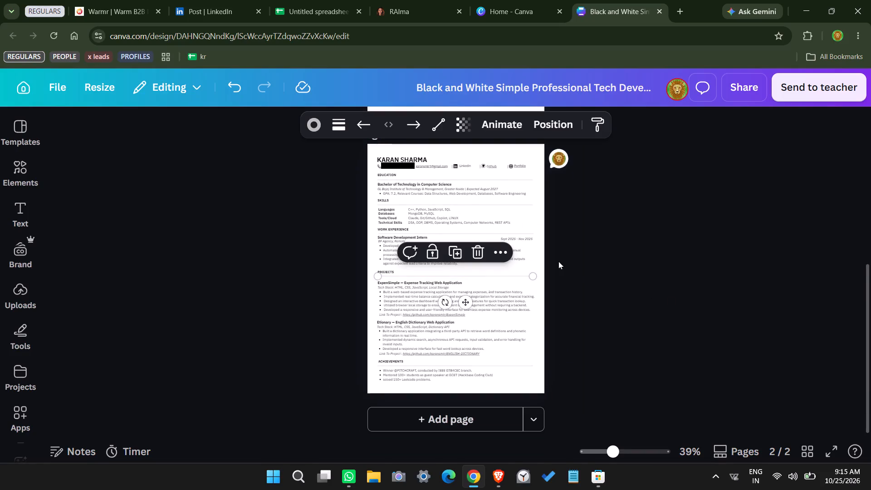
{"action": "left_click", "coordinate": [597, 254]}
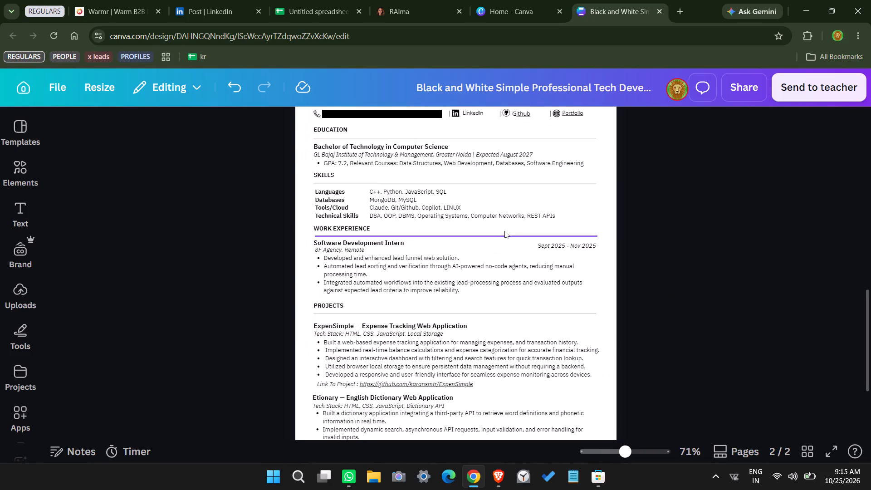
{"action": "double_click", "coordinate": [348, 163]}
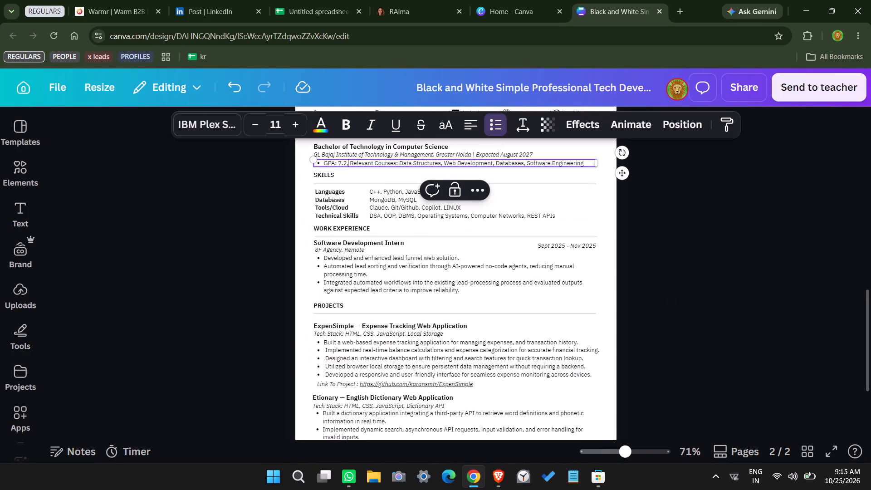
{"action": "left_click", "coordinate": [345, 163]}
{"action": "key", "text": "Right"}
{"action": "key", "text": "BackSpace"}
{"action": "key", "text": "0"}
Download only page 2 of the resume design as a PDF with the Digital preset.
{"action": "left_click", "coordinate": [753, 92]}
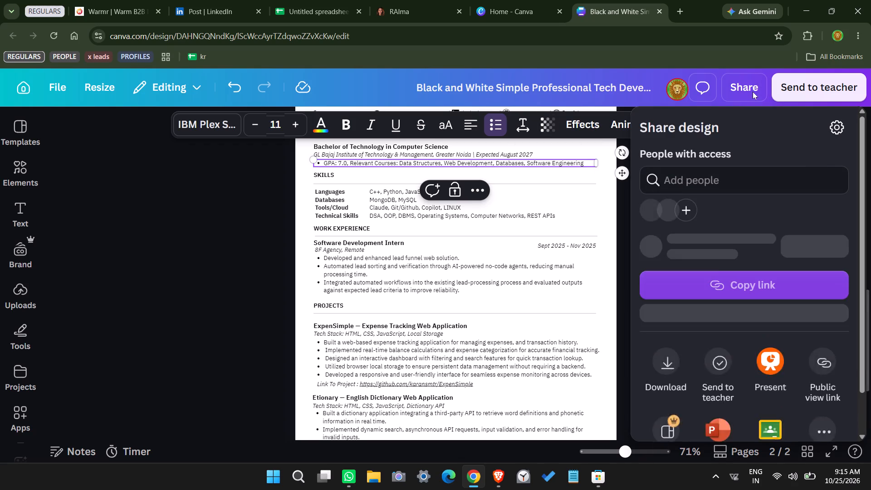
{"action": "scroll", "coordinate": [731, 314], "scroll_direction": "down", "scroll_amount": 1}
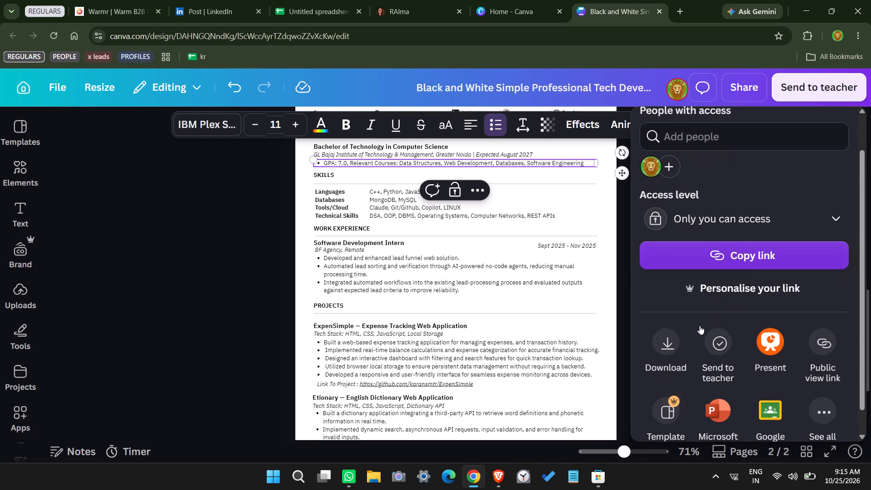
{"action": "left_click", "coordinate": [660, 354]}
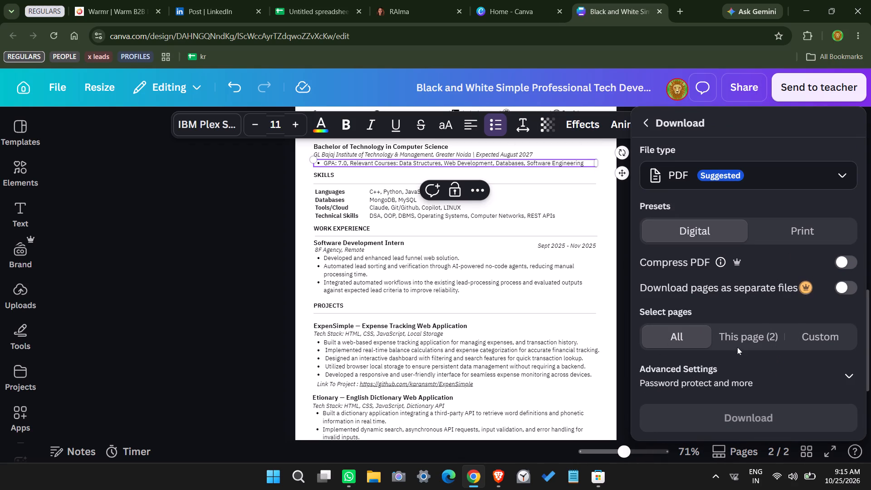
{"action": "left_click", "coordinate": [737, 347]}
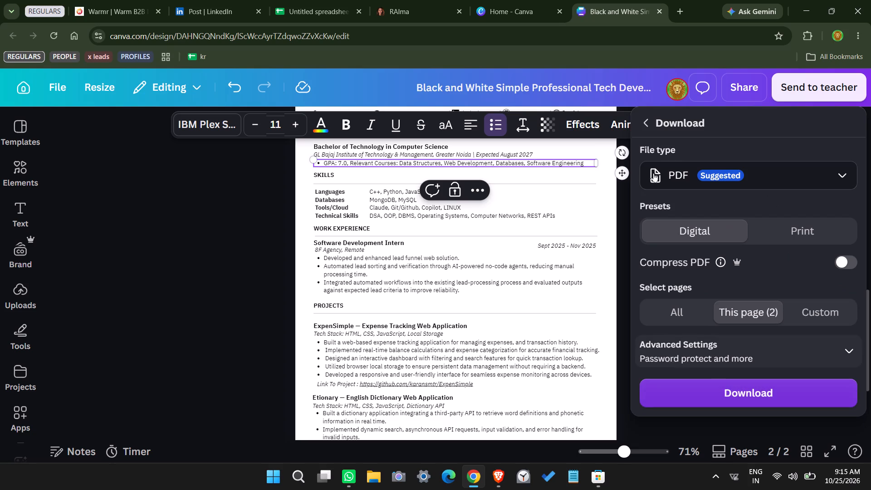
{"action": "left_click", "coordinate": [645, 113]}
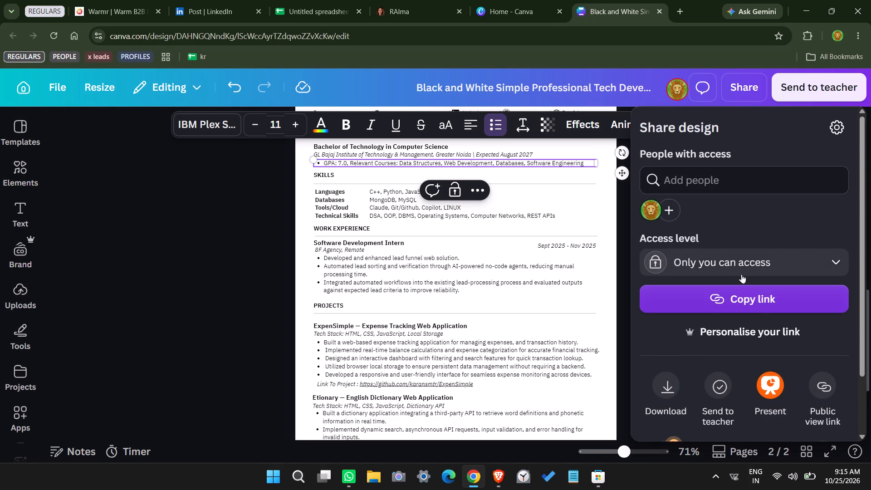
{"action": "scroll", "coordinate": [742, 274], "scroll_direction": "down", "scroll_amount": 3}
{"action": "left_click", "coordinate": [674, 331]}
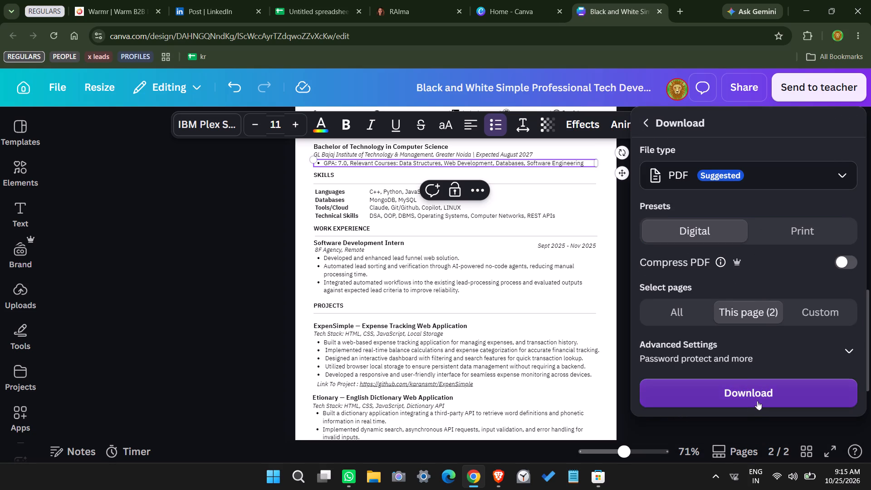
{"action": "scroll", "coordinate": [794, 338], "scroll_direction": "down", "scroll_amount": 1}
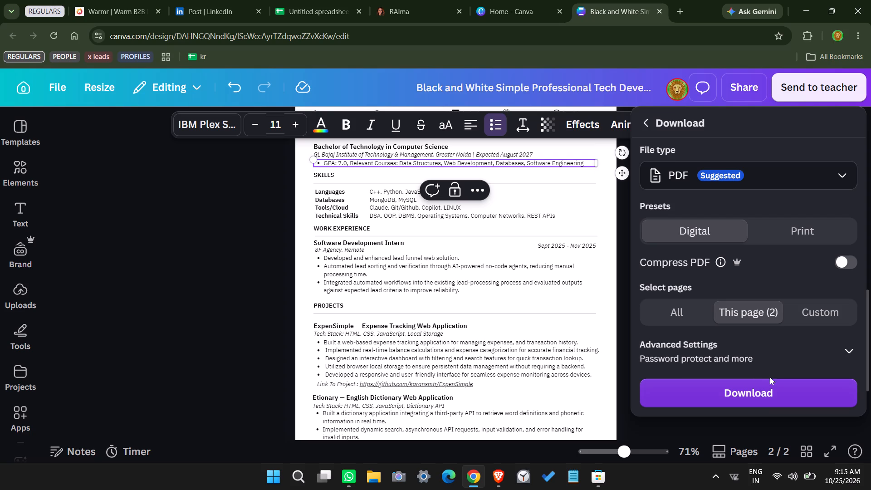
{"action": "left_click", "coordinate": [765, 386]}
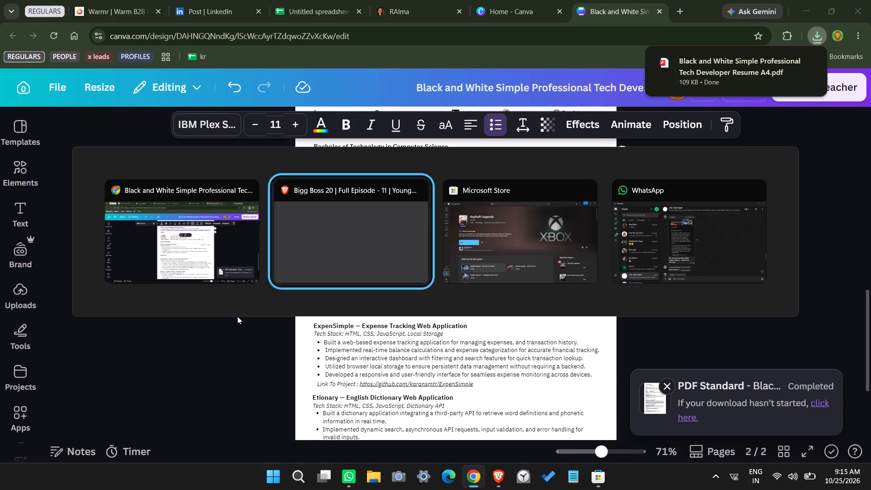
In File Explorer, delete last week's older resume PDF, named after the candidate, from the Downloads folder.
{"action": "left_click", "coordinate": [375, 475]}
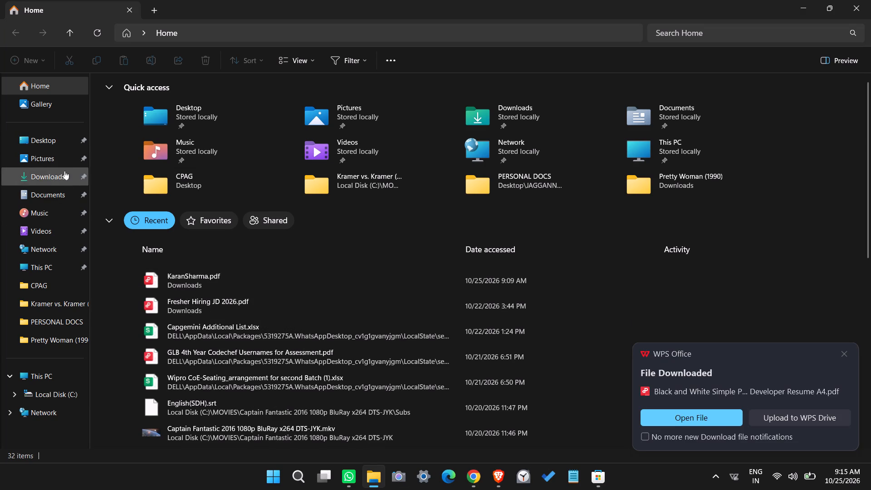
{"action": "left_click", "coordinate": [65, 171]}
{"action": "left_click", "coordinate": [166, 100]}
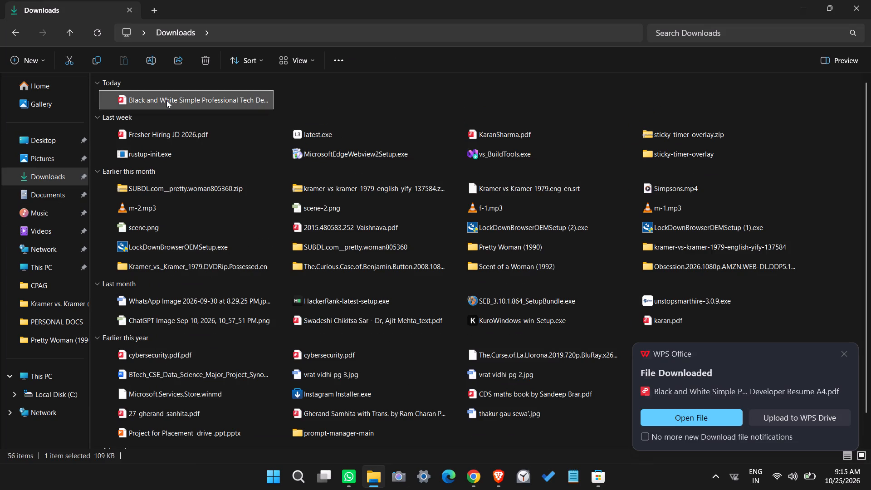
{"action": "left_click", "coordinate": [514, 127]}
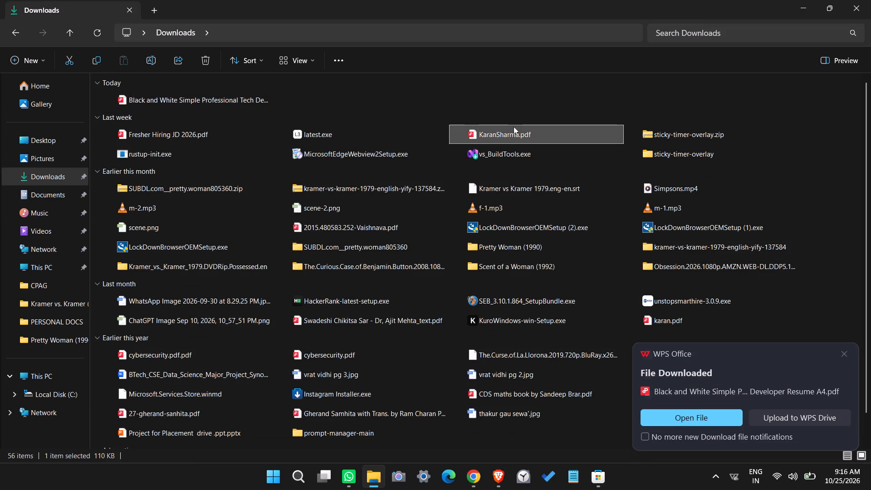
{"action": "key", "text": "Delete"}
Rename the newly downloaded resume PDF to the candidate's full name in lowercase without spaces, and close File Explorer.
{"action": "left_click", "coordinate": [259, 97]}
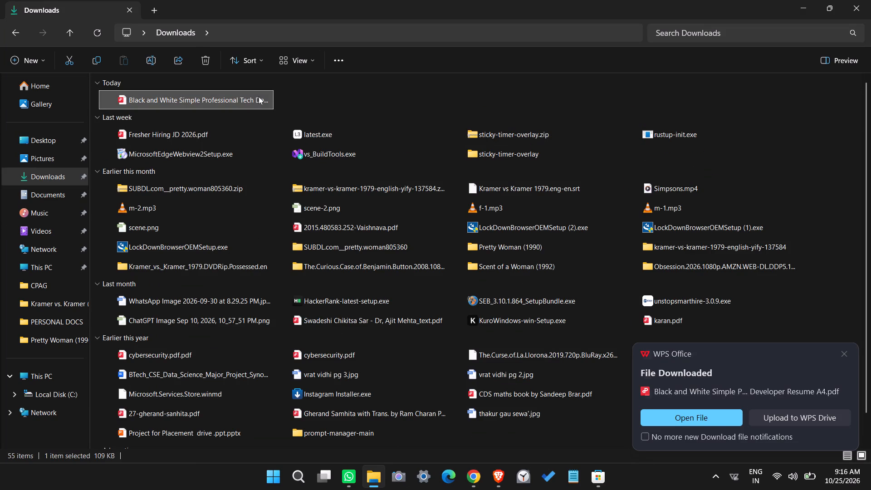
{"action": "right_click", "coordinate": [259, 97]}
{"action": "left_click", "coordinate": [355, 113]}
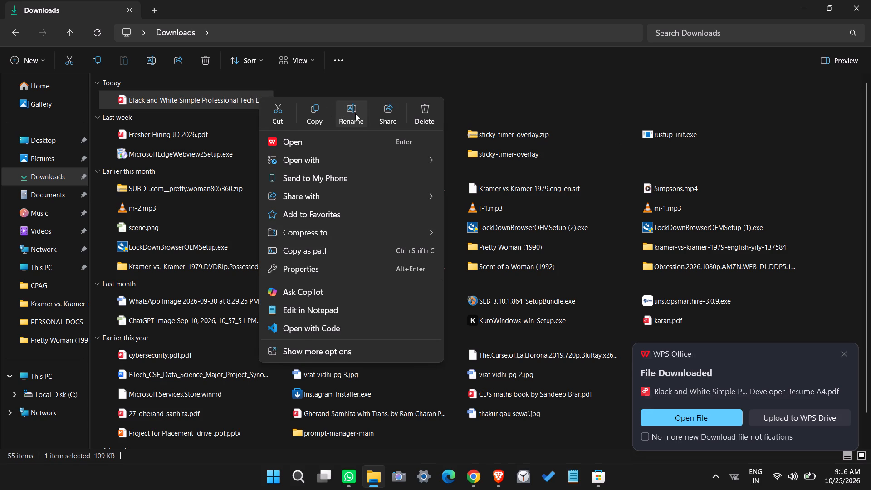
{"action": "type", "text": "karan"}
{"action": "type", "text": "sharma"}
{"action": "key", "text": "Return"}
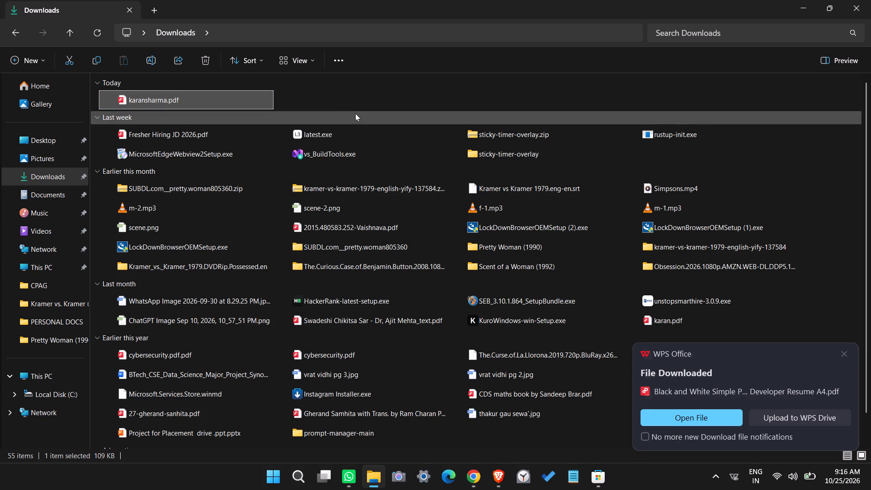
{"action": "left_click", "coordinate": [870, 0]}
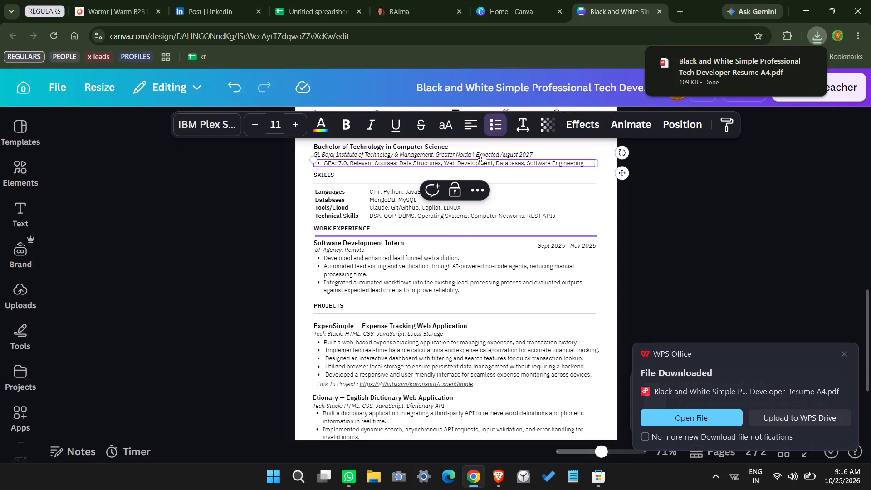
Switch to the LTM registration page, upload karan_resume.pdf as the candidate's CV, and dismiss the download notification.
{"action": "left_click", "coordinate": [418, 4]}
{"action": "left_click", "coordinate": [254, 356]}
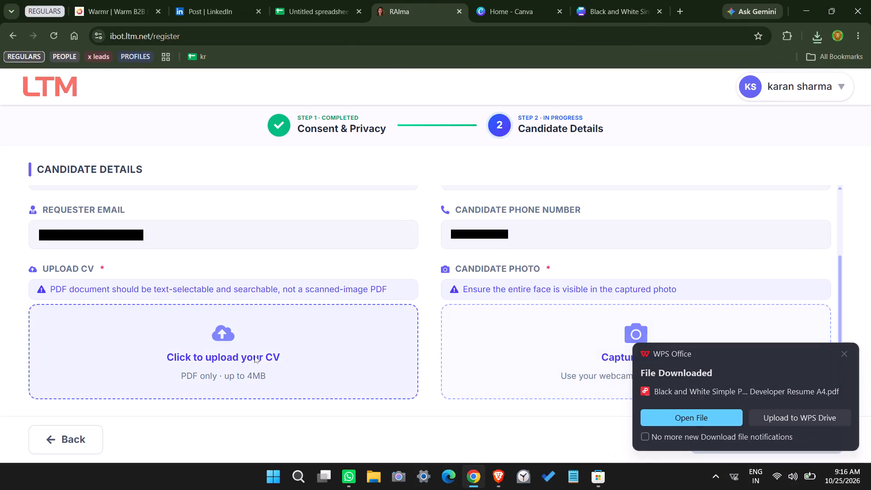
{"action": "left_click", "coordinate": [209, 133]}
{"action": "key", "text": "Return"}
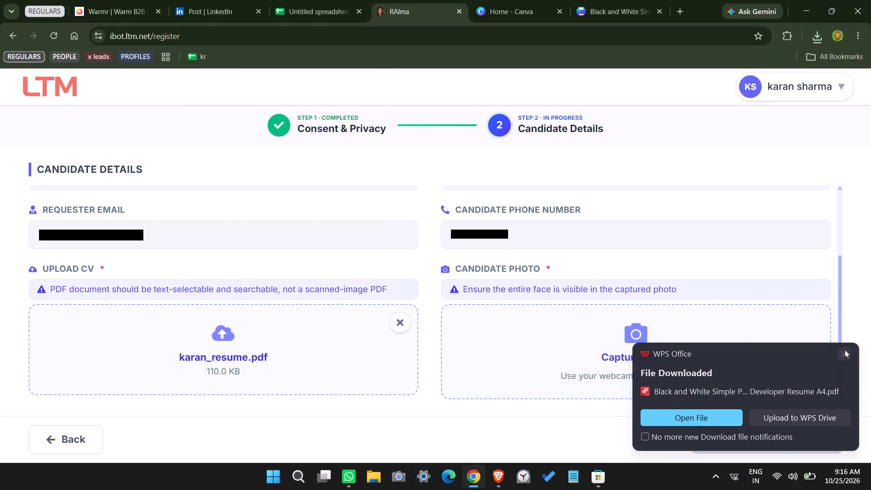
{"action": "left_click", "coordinate": [843, 353]}
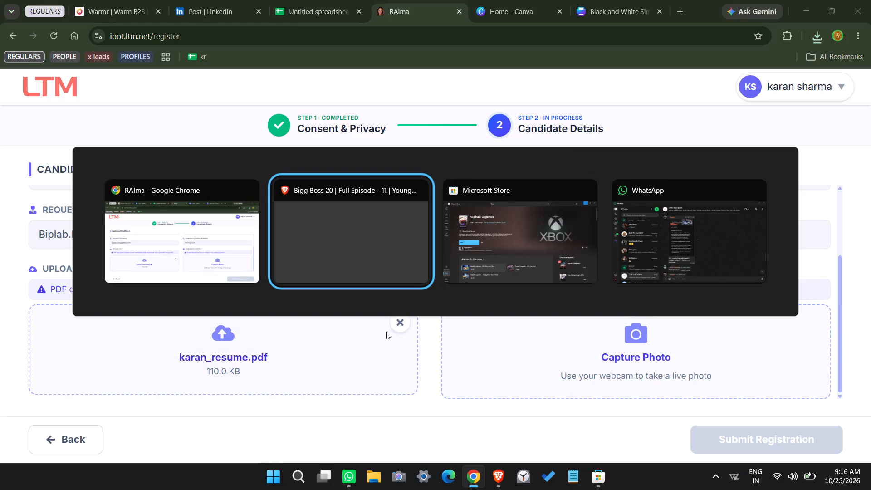
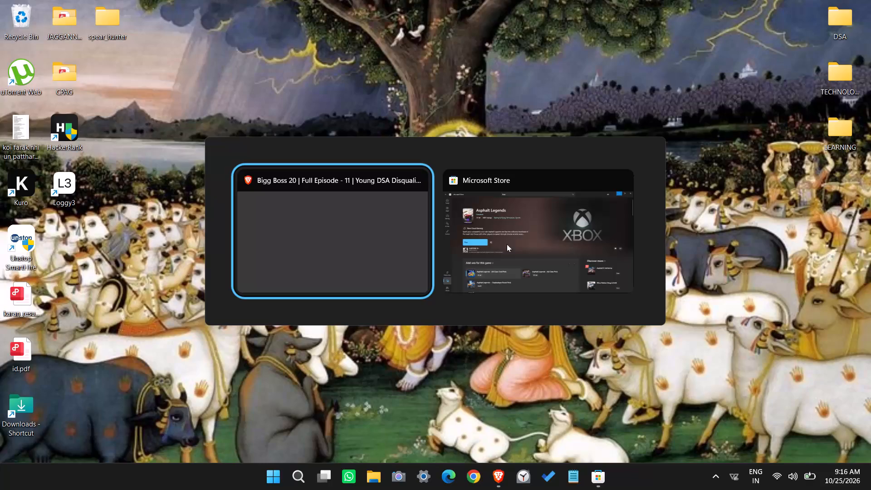
Launch Chrome, minimize the Microsoft Store window, and open the profile labelled Your Chrome.
{"action": "left_click", "coordinate": [478, 488]}
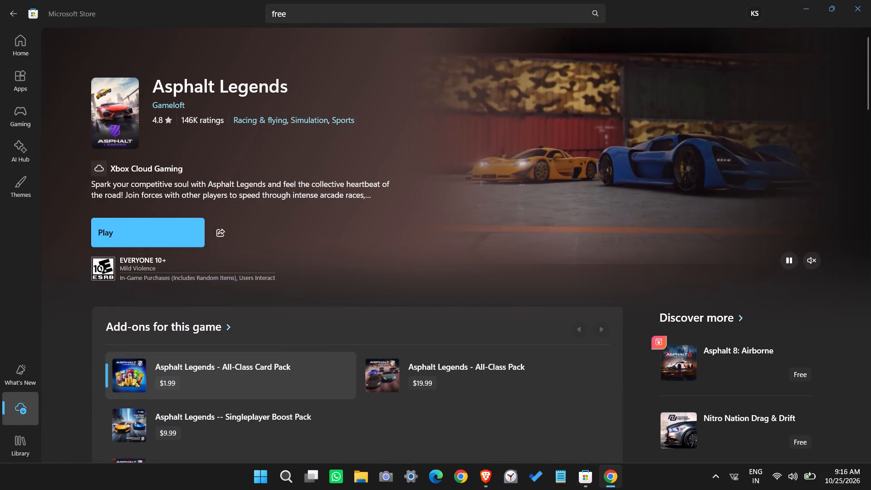
{"action": "left_click_drag", "start_coordinate": [631, 489], "coordinate": [824, 0]}
{"action": "left_click", "coordinate": [805, 5]}
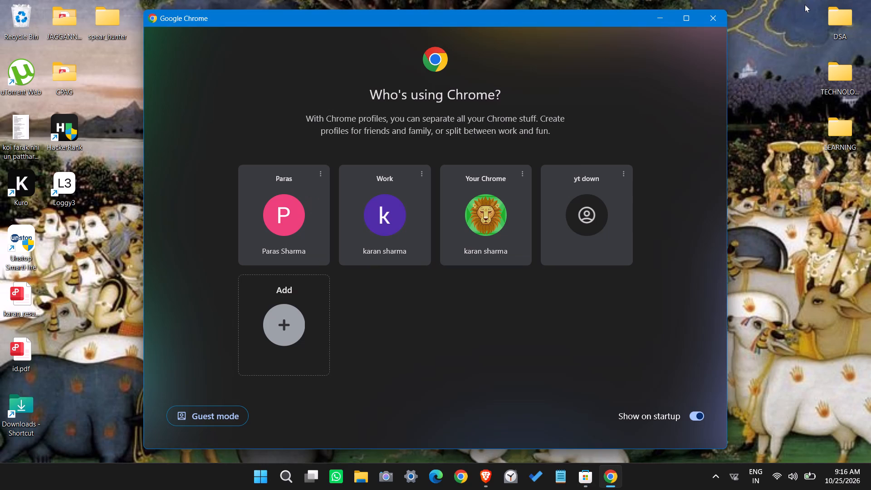
{"action": "left_click", "coordinate": [514, 212]}
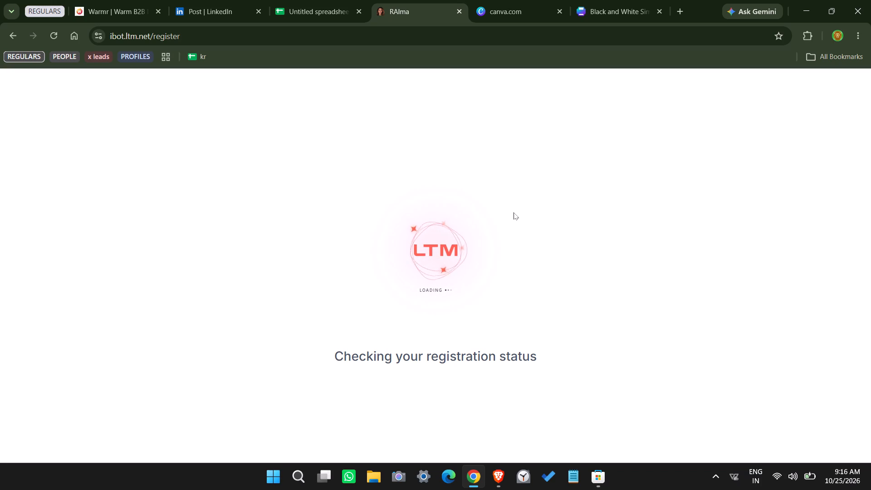
Close the canva.com, Black and White resume design, and RAIma tabs restored from the previous session.
{"action": "left_click", "coordinate": [572, 24]}
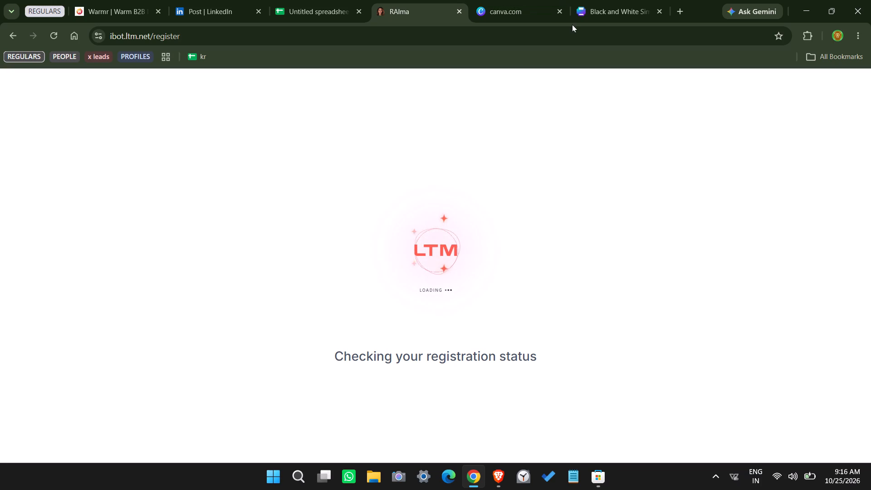
{"action": "left_click", "coordinate": [558, 11]}
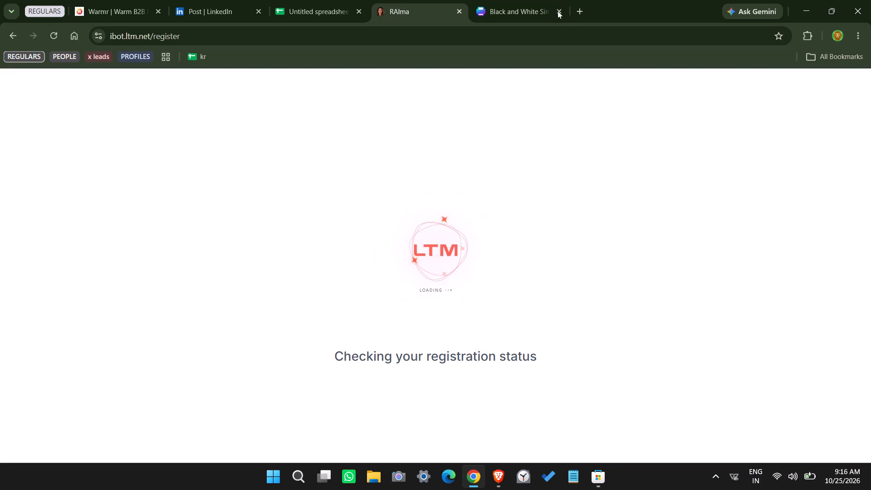
{"action": "left_click", "coordinate": [558, 11]}
{"action": "left_click", "coordinate": [558, 11]}
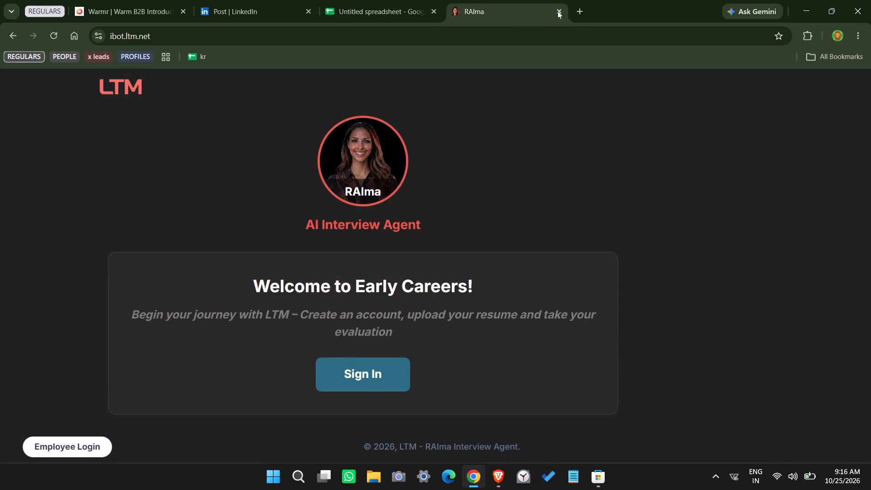
Open ibot.ltm.net in a new tab and sign in to the RAIma interview portal.
{"action": "left_click", "coordinate": [486, 8]}
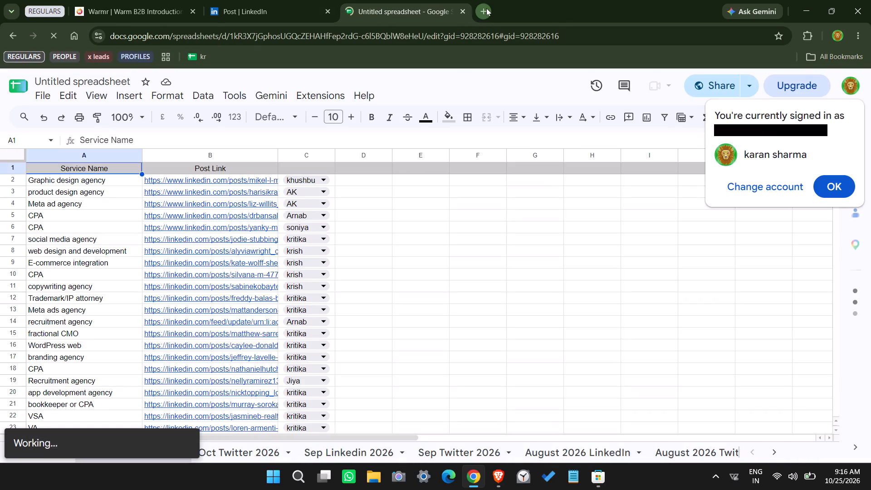
{"action": "left_click", "coordinate": [858, 39]}
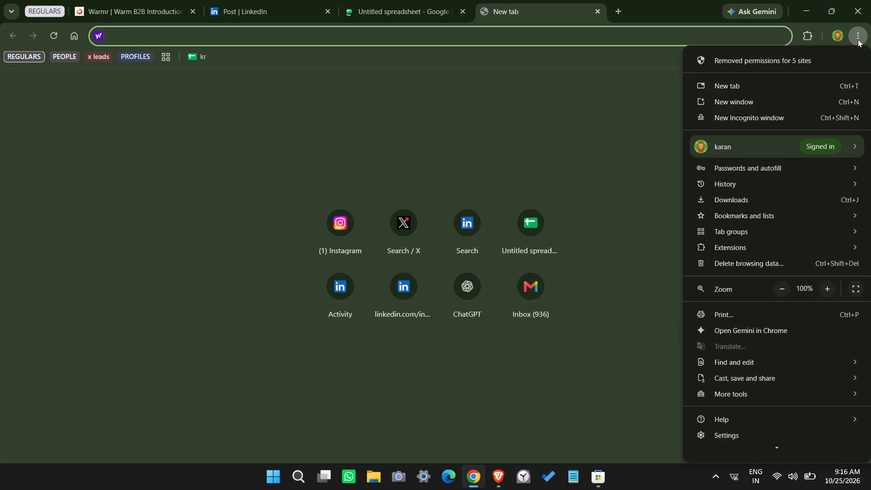
{"action": "type", "text": "ibotm"}
{"action": "left_click", "coordinate": [870, 0]}
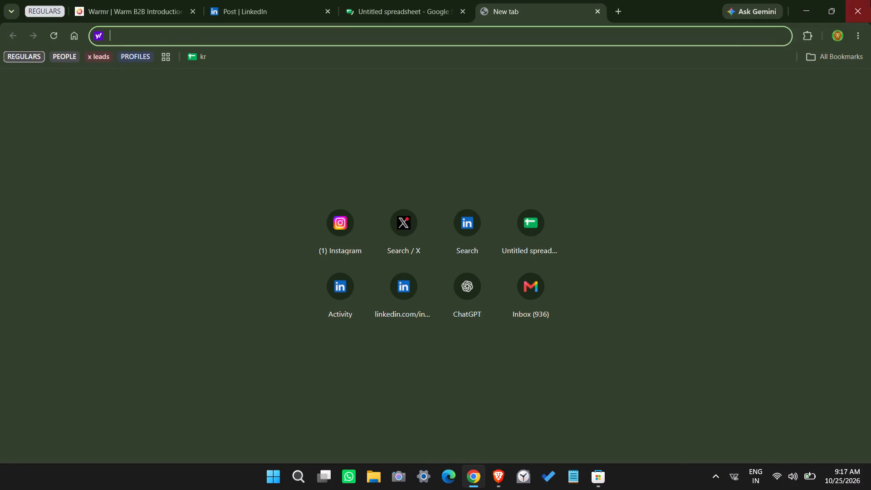
{"action": "type", "text": "ibot.ltm.net"}
{"action": "key", "text": "Return"}
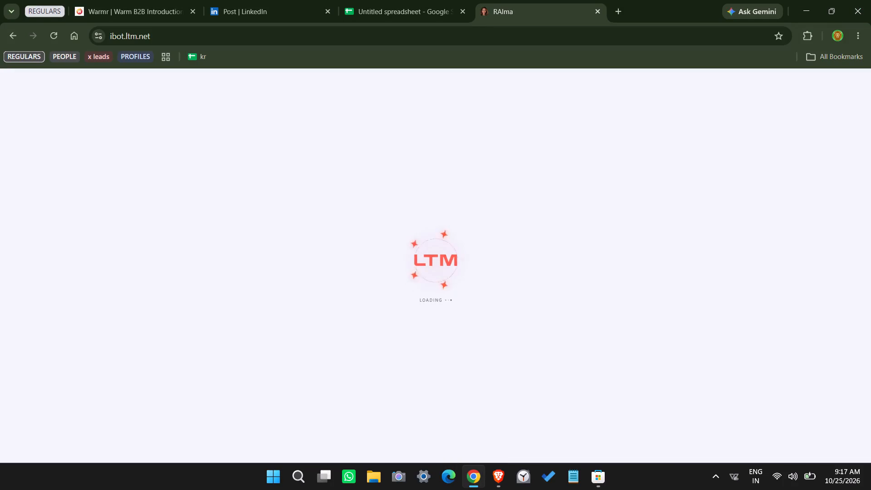
{"action": "left_click", "coordinate": [367, 377]}
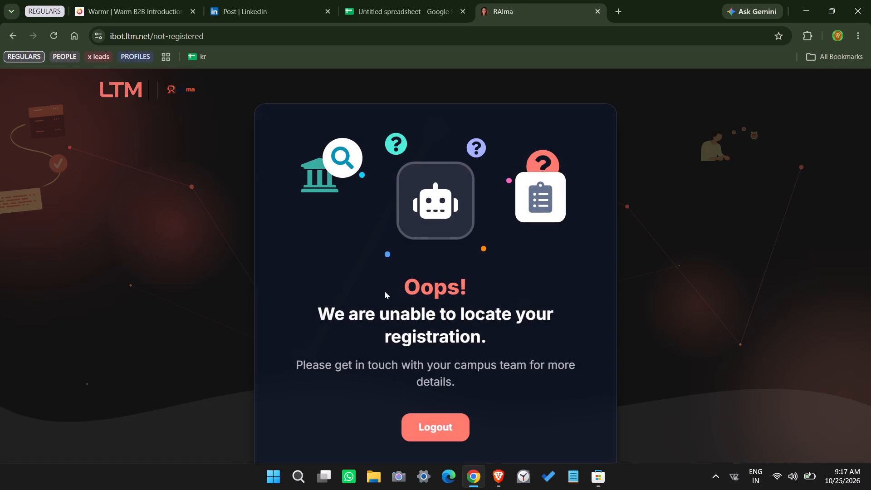
Log out of the LTM portal and sign in again.
{"action": "scroll", "coordinate": [549, 314], "scroll_direction": "down", "scroll_amount": 2}
{"action": "left_click", "coordinate": [449, 432]}
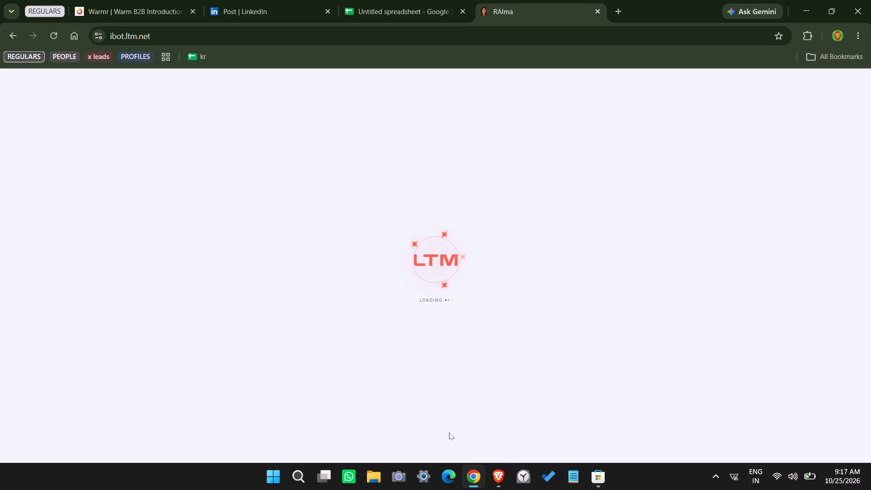
{"action": "left_click", "coordinate": [364, 380]}
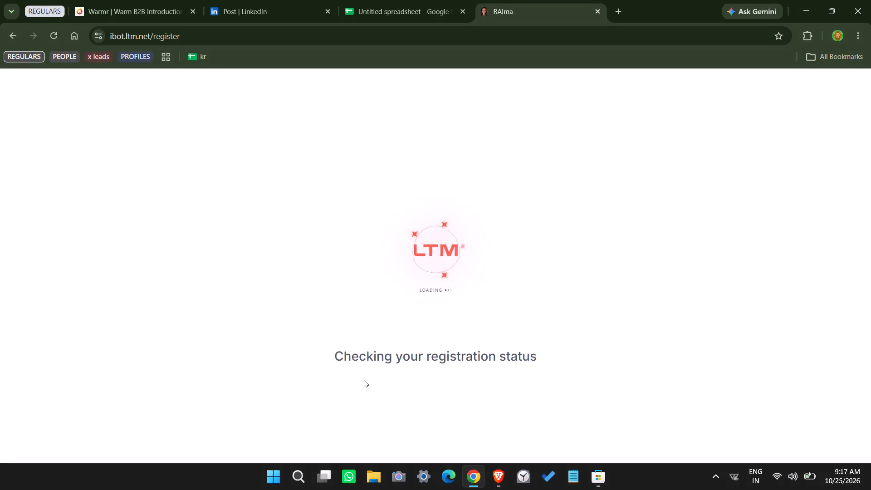
Accept the AI interview notice and consent, and proceed to the Candidate Details stage.
{"action": "left_click", "coordinate": [198, 377]}
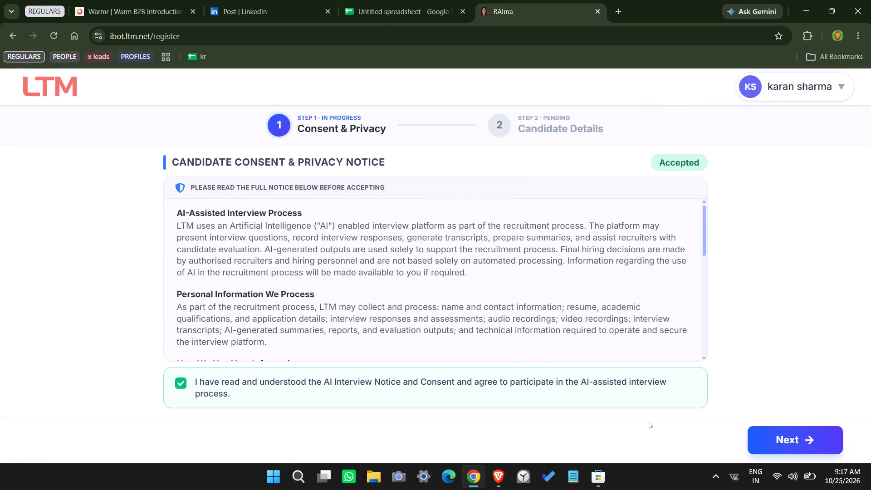
{"action": "left_click", "coordinate": [759, 432]}
Upload karan_resume.pdf from the Desktop as the candidate's CV.
{"action": "scroll", "coordinate": [283, 356], "scroll_direction": "down", "scroll_amount": 1}
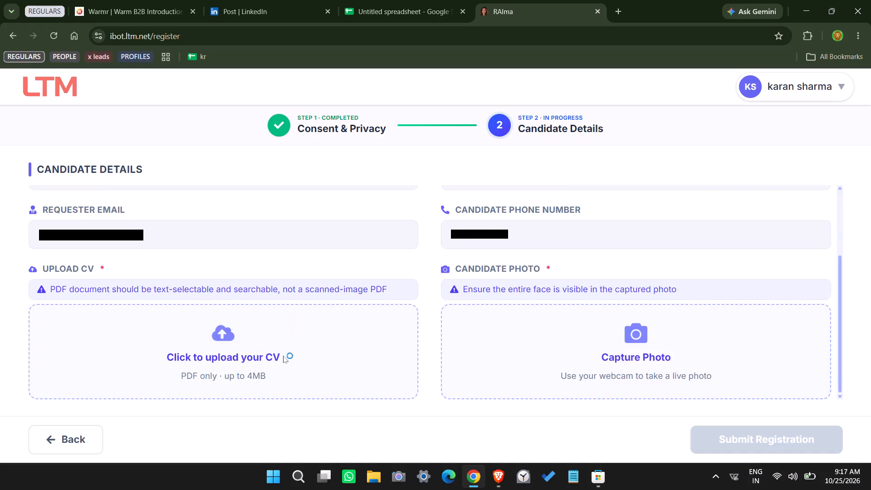
{"action": "left_click", "coordinate": [172, 325]}
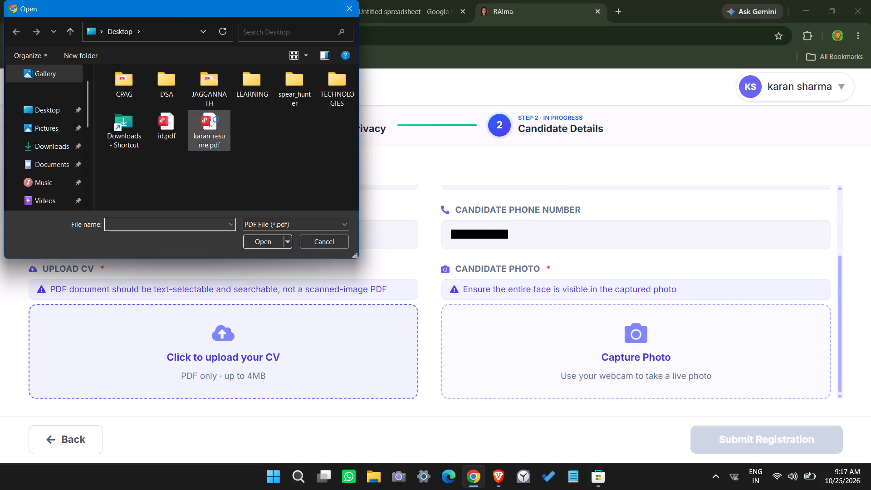
{"action": "left_click", "coordinate": [209, 119]}
{"action": "key", "text": "Return"}
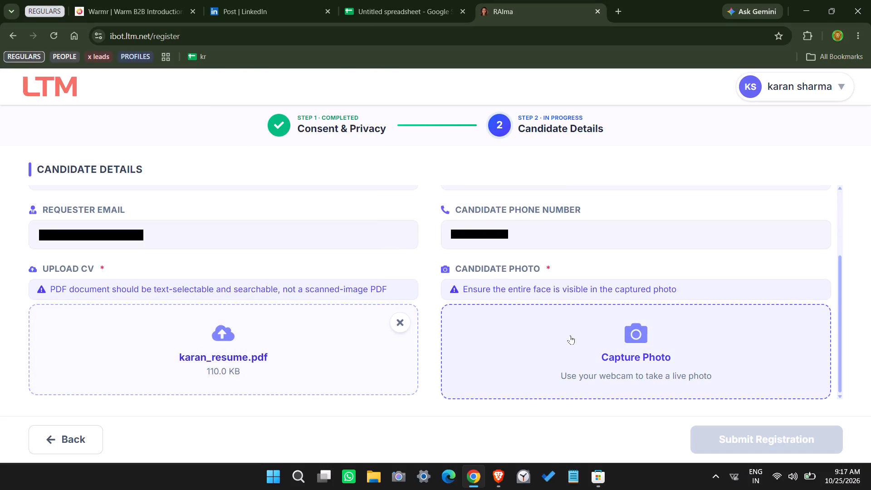
Capture the candidate photo with the webcam, allowing camera access and toggling playback of the video in Brave beforehand.
{"action": "scroll", "coordinate": [648, 314], "scroll_direction": "up", "scroll_amount": 5}
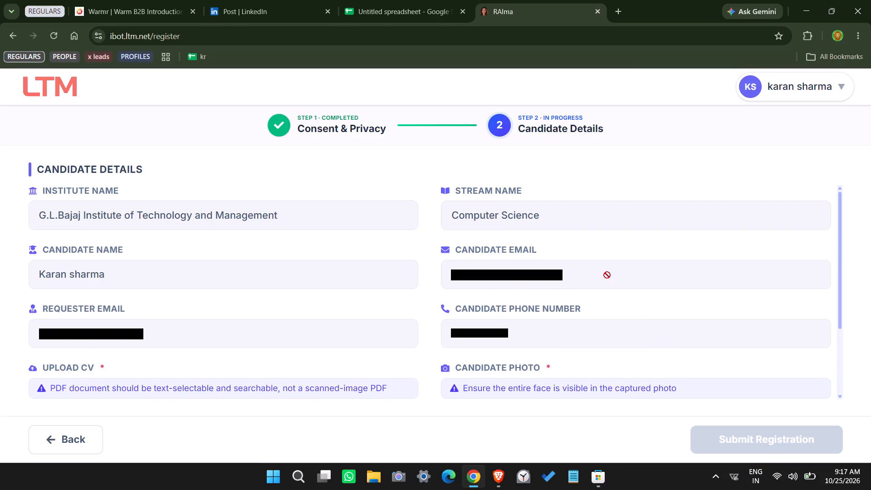
{"action": "scroll", "coordinate": [630, 284], "scroll_direction": "down", "scroll_amount": 3}
{"action": "left_click", "coordinate": [634, 376]}
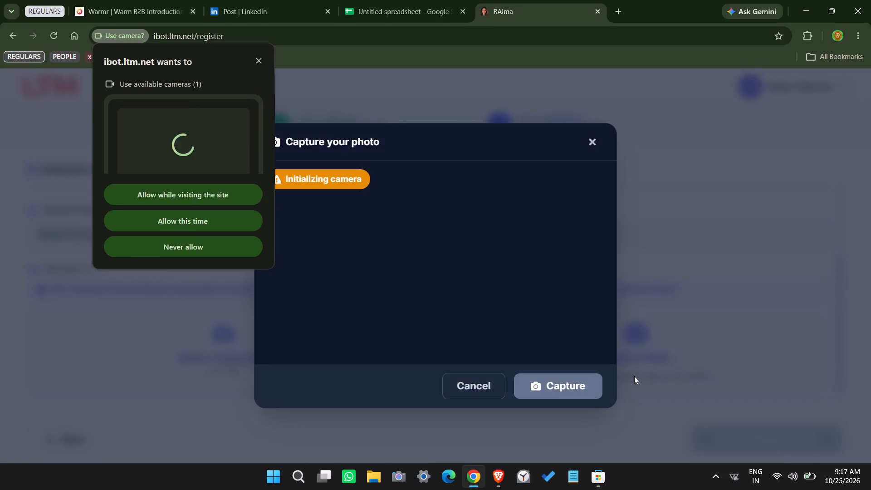
{"action": "left_click", "coordinate": [221, 256]}
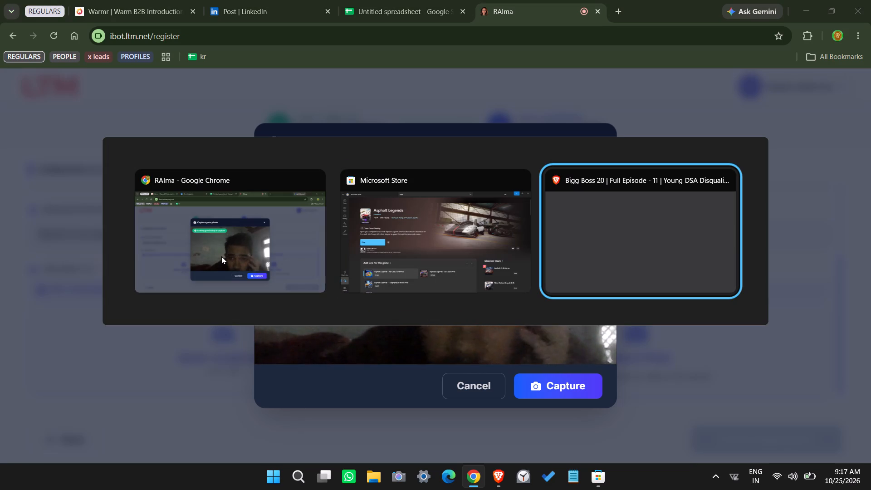
{"action": "key", "text": "space"}
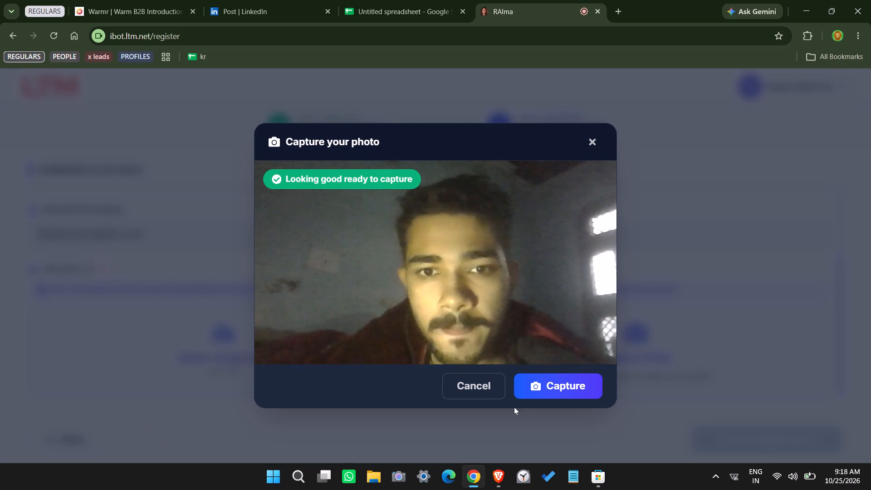
{"action": "left_click", "coordinate": [548, 373]}
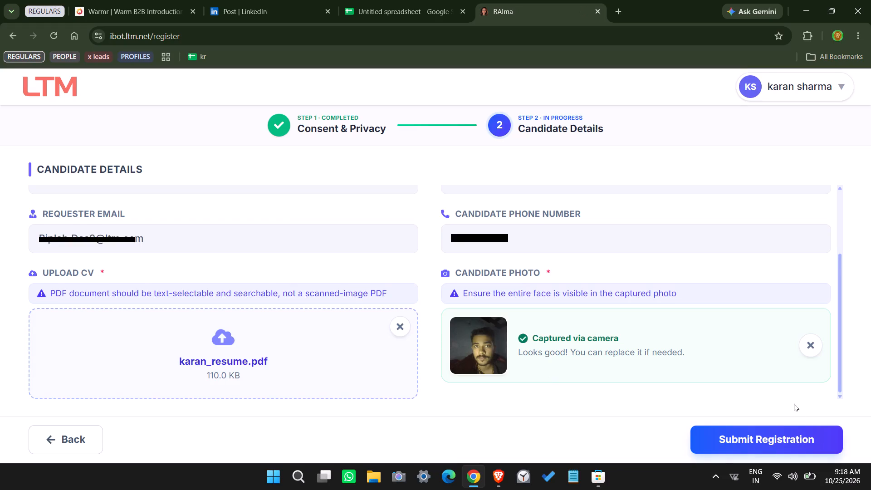
Submit the candidate registration.
{"action": "left_click", "coordinate": [784, 431]}
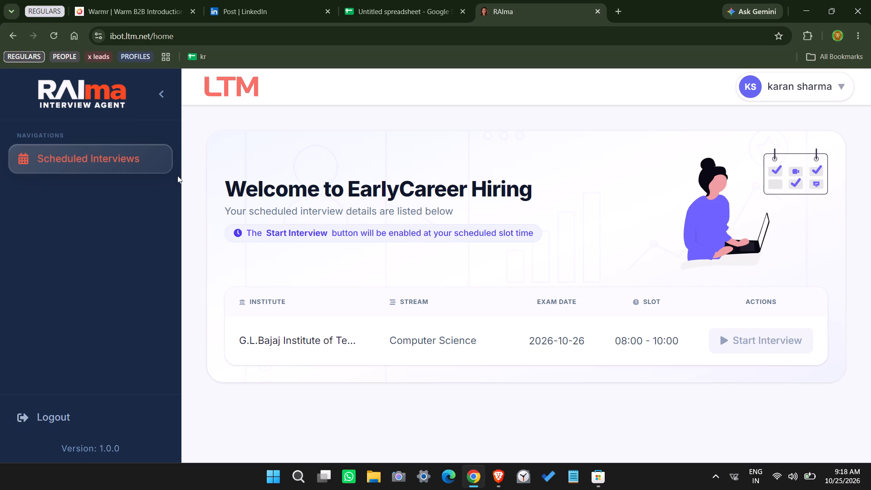
Close the RAIma tab, dismiss the spreadsheet's signed-in account notice, and close Chrome.
{"action": "left_click", "coordinate": [597, 11]}
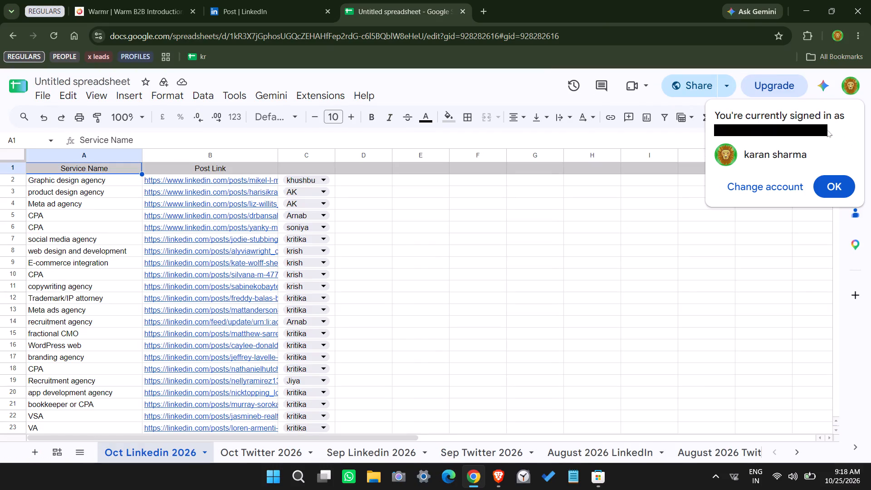
{"action": "left_click", "coordinate": [838, 177]}
{"action": "left_click", "coordinate": [870, 0]}
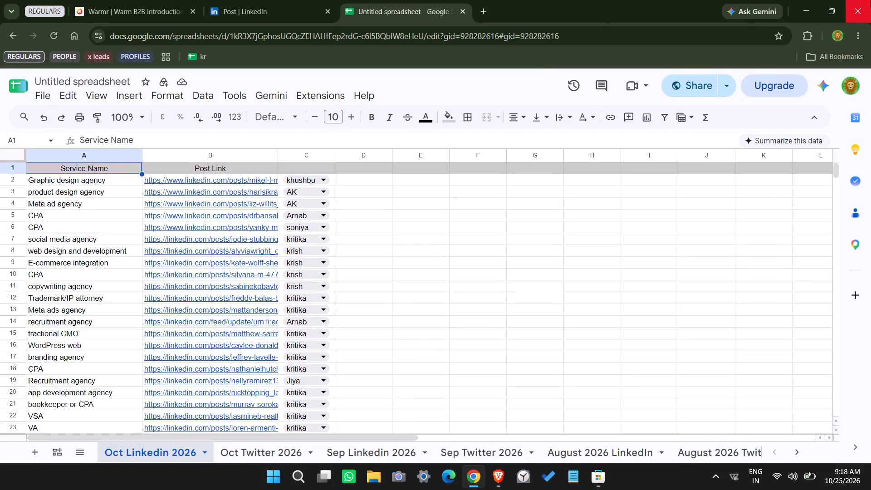